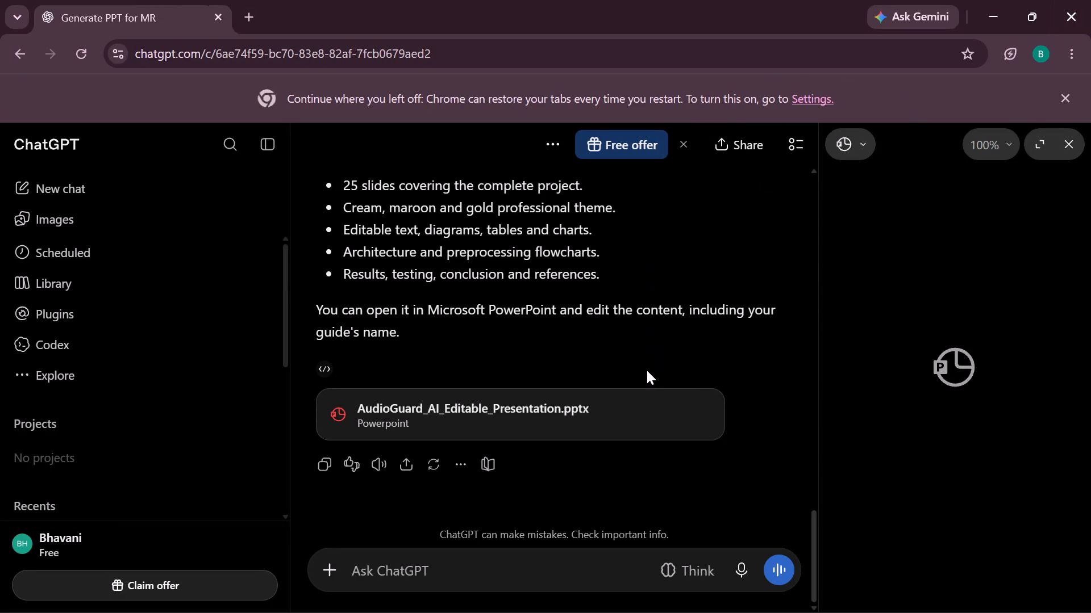
Download the AudioGuard_AI_Editable_Presentation.pptx file from the chat reply.
left_click(628, 413)
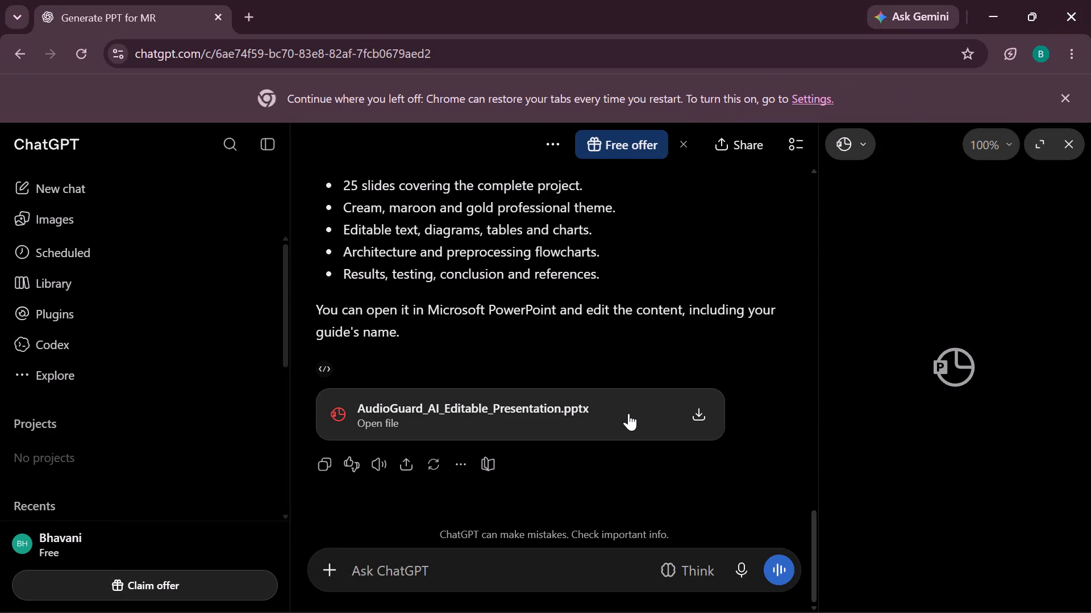
left_click(701, 411)
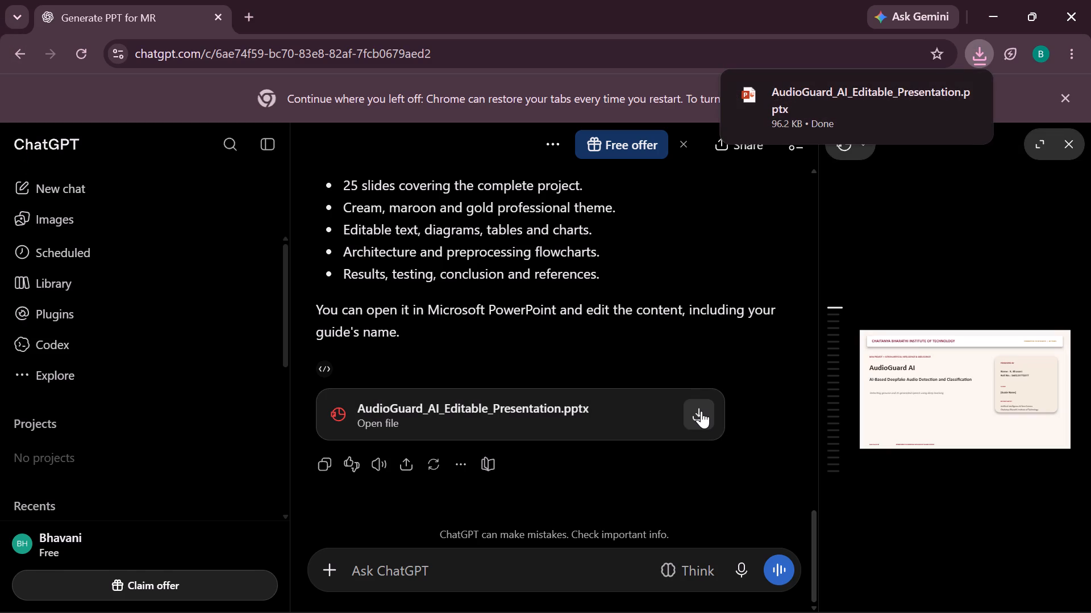
View the presentation in the expanded preview and look over its title slide and slide thumbnails.
left_click(577, 414)
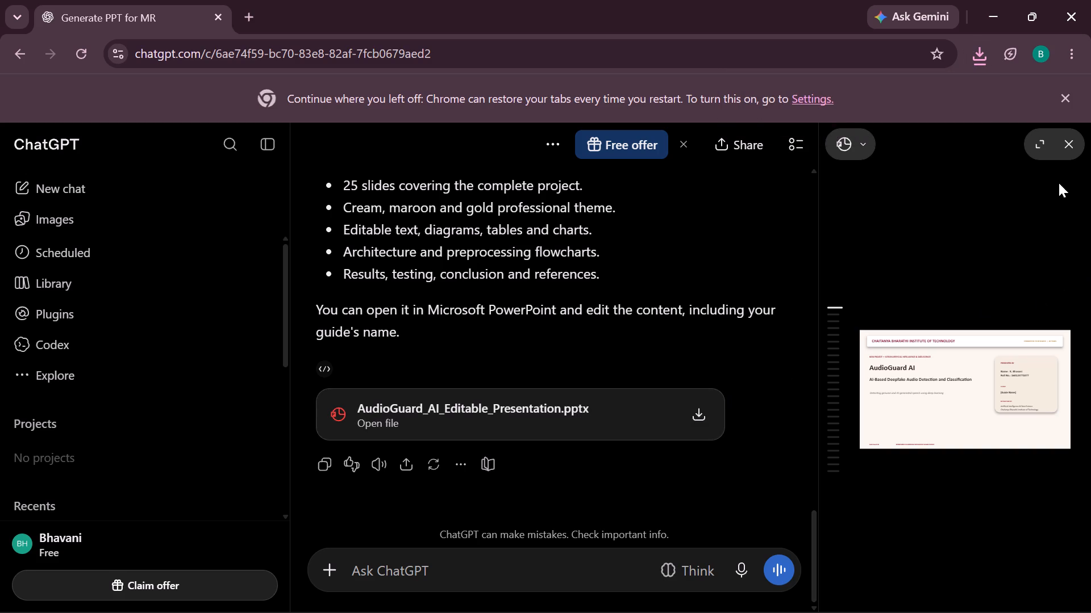
left_click(1031, 148)
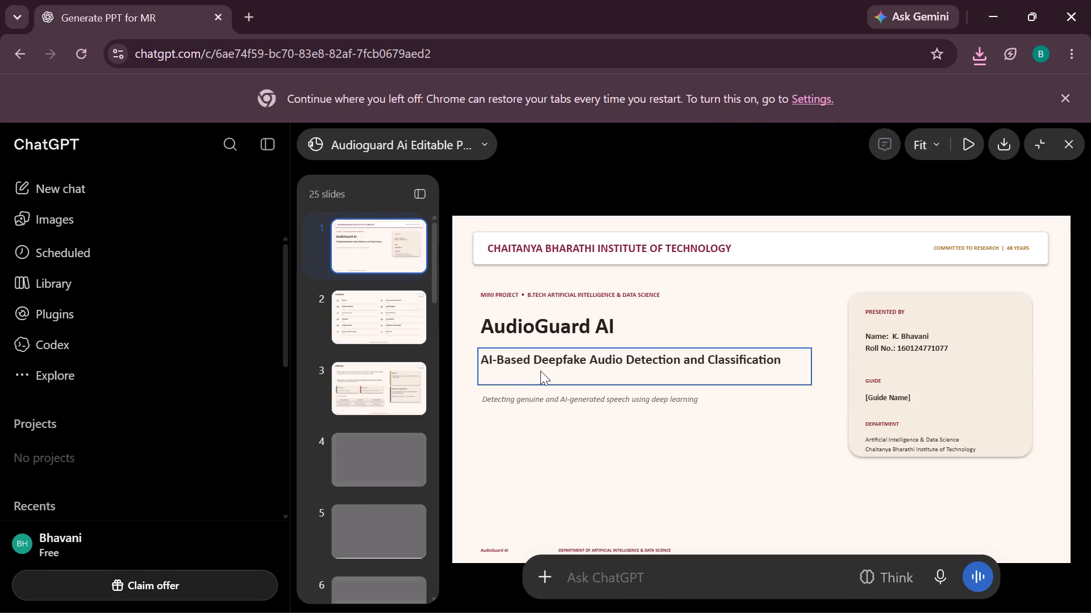
key("Down")
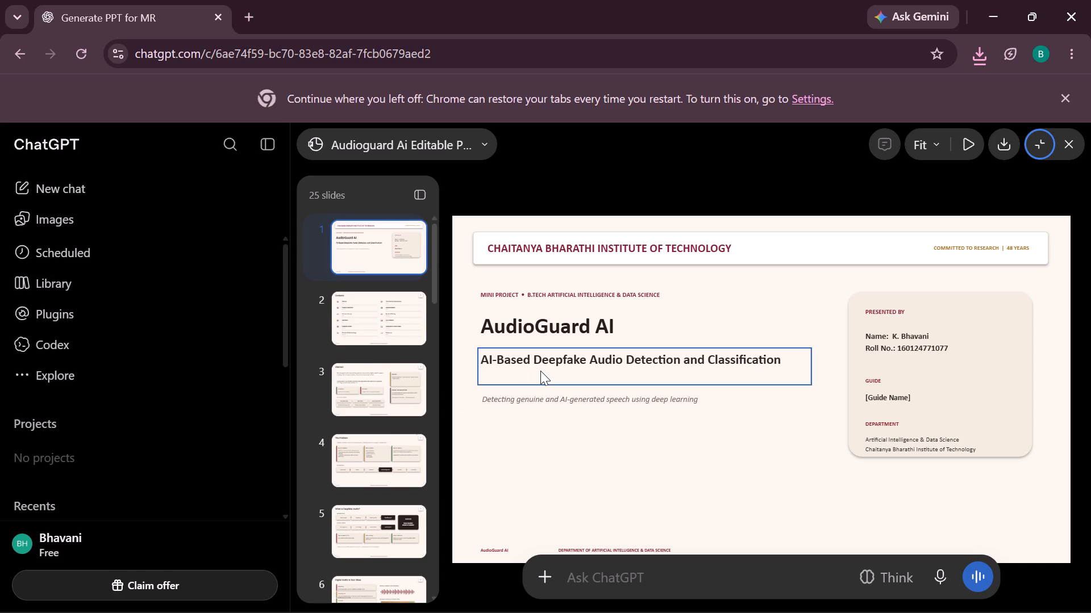
key("Down")
key("Down")
key("Down")
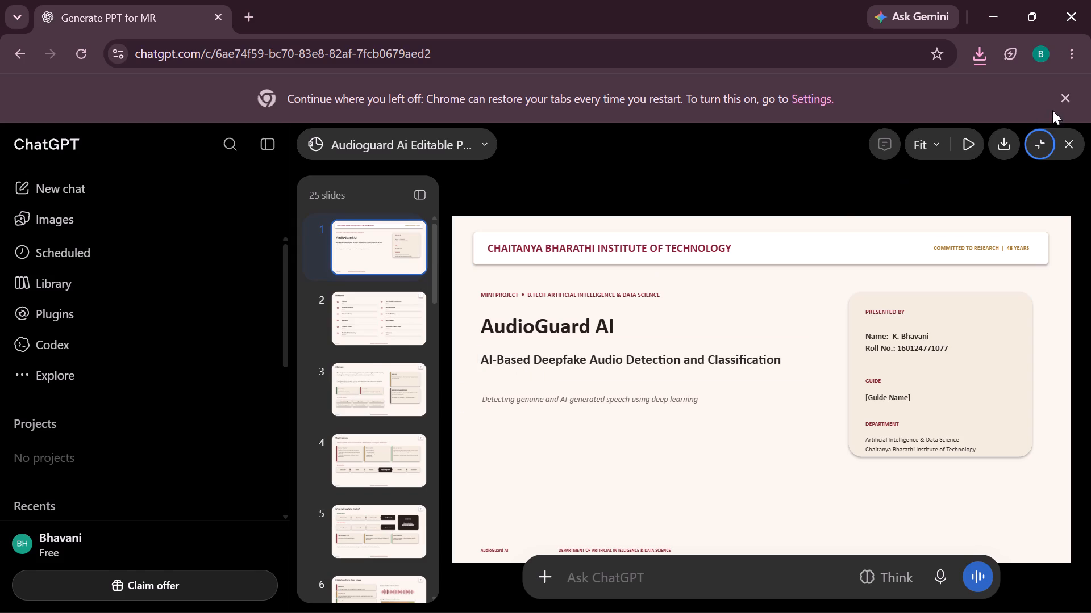
Download another copy of the presentation from the expanded preview.
left_click(997, 142)
Open the downloaded AudioGuard_AI_Editable_Presentation (1).pptx in PowerPoint and enable editing.
left_click(980, 45)
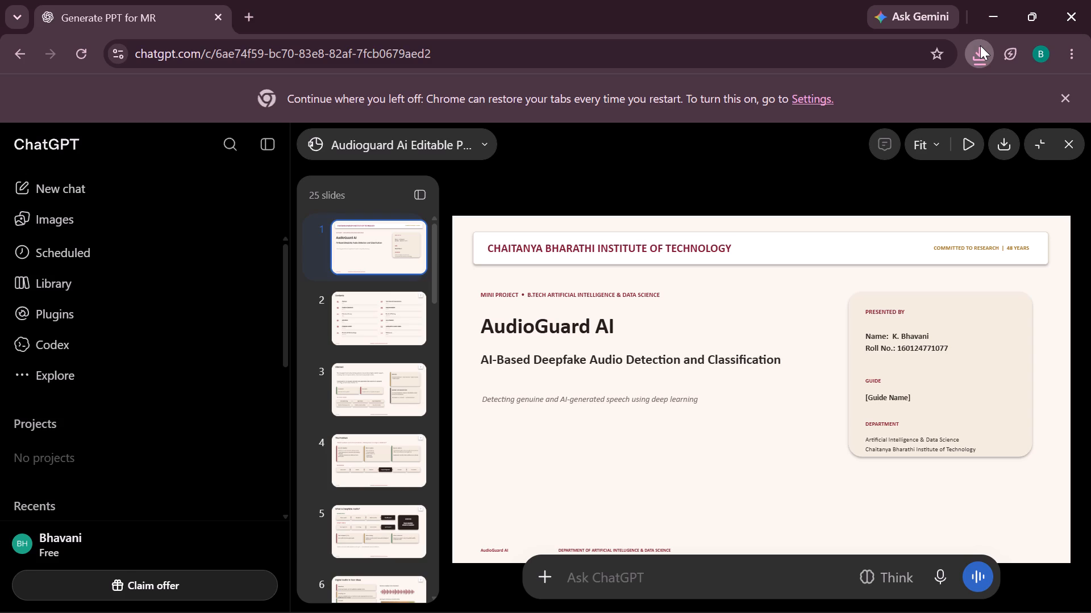
left_click(980, 45)
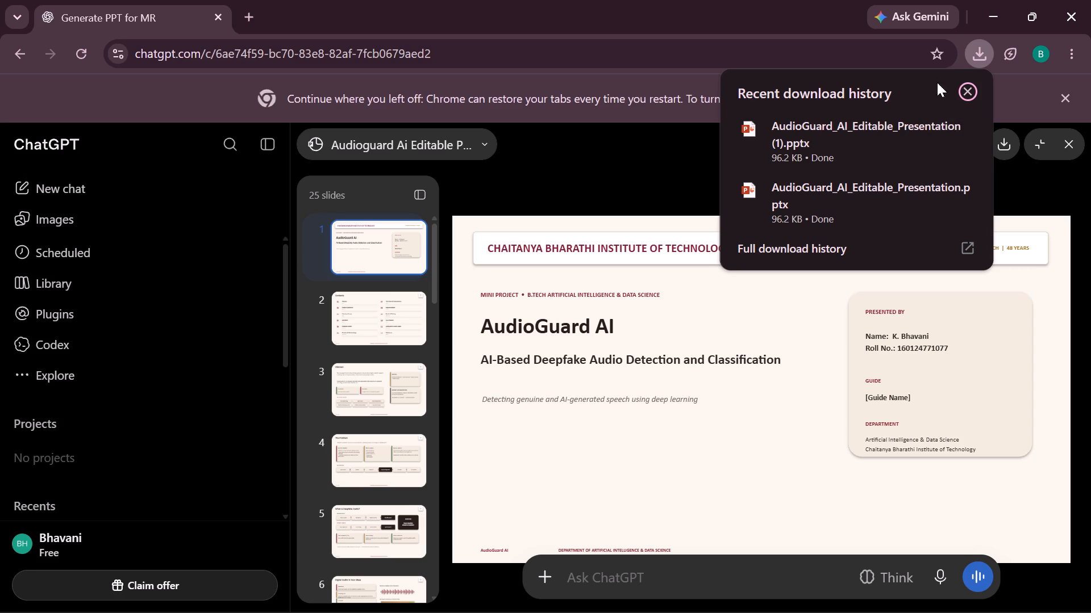
left_click(871, 130)
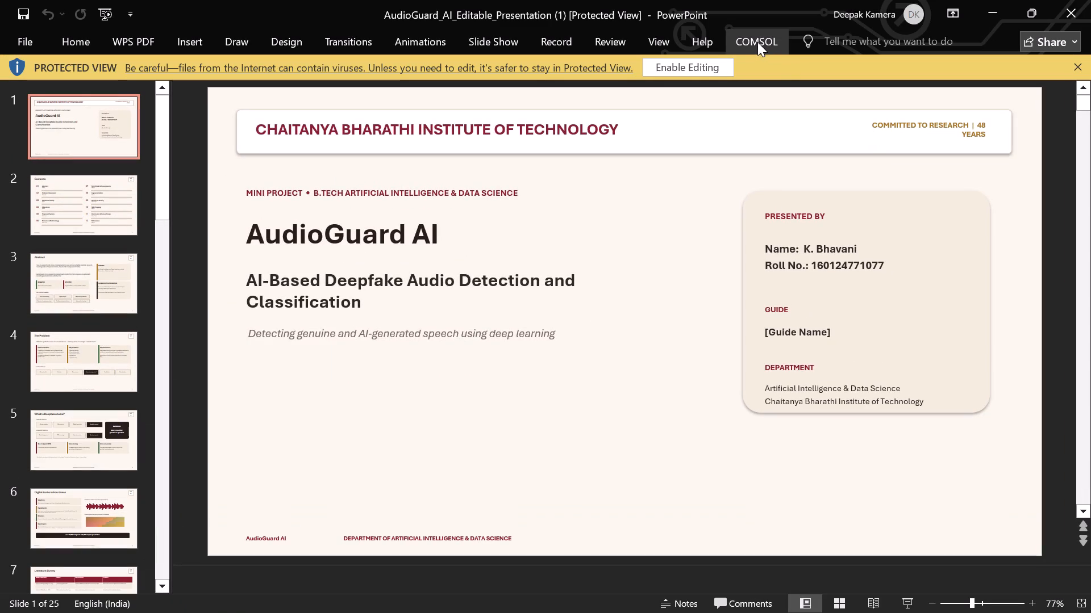
left_click(697, 69)
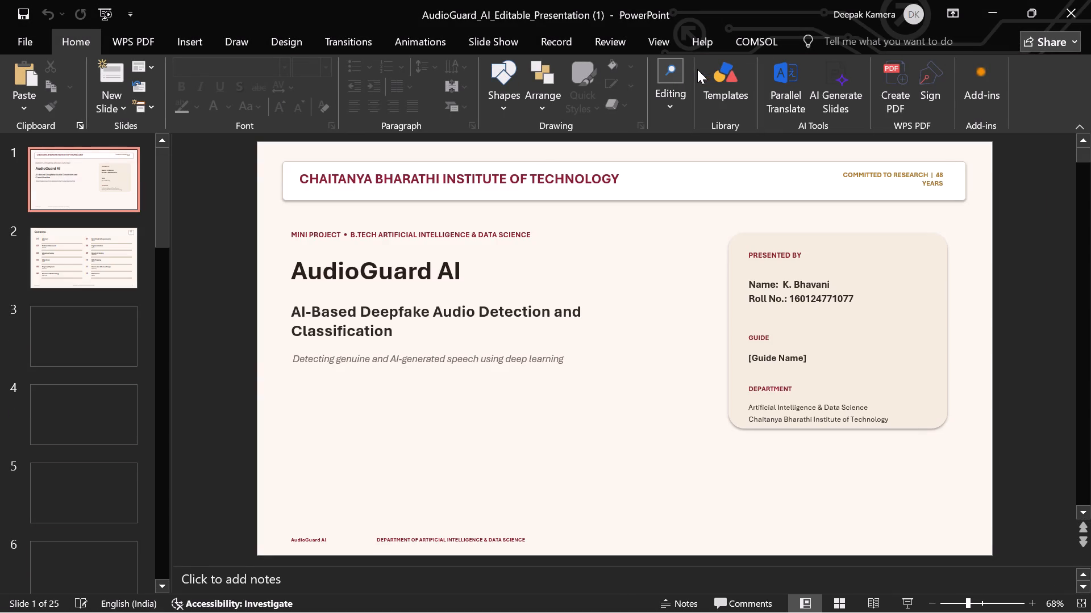
Review the Contents, Abstract, The Problem, What Is Deepfake Audio? and References slides of the presentation.
left_click(51, 279)
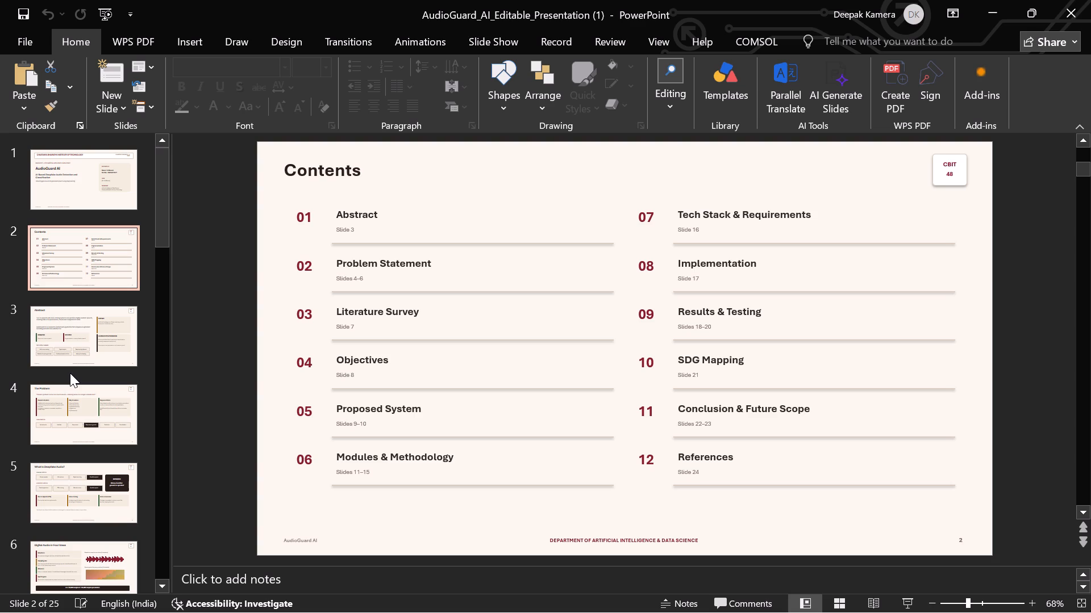
left_click(72, 331)
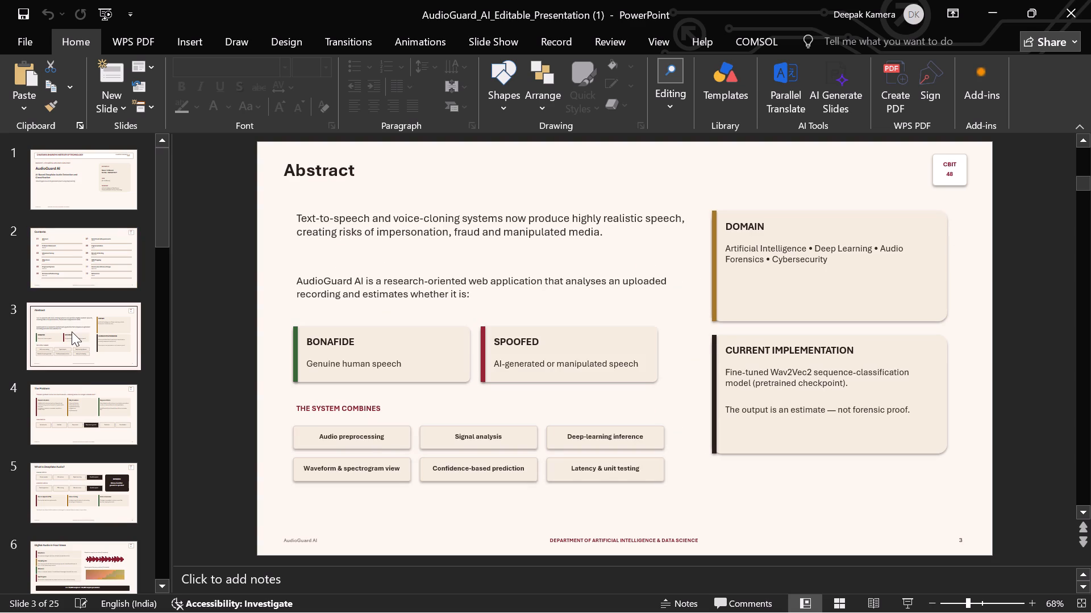
left_click(72, 378)
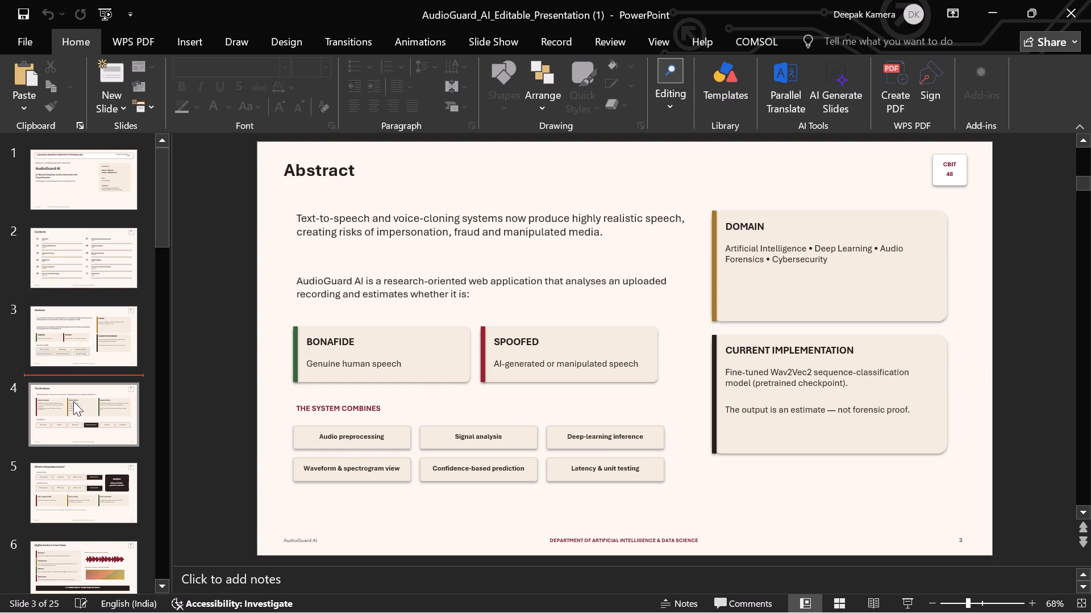
left_click(73, 401)
left_click(70, 477)
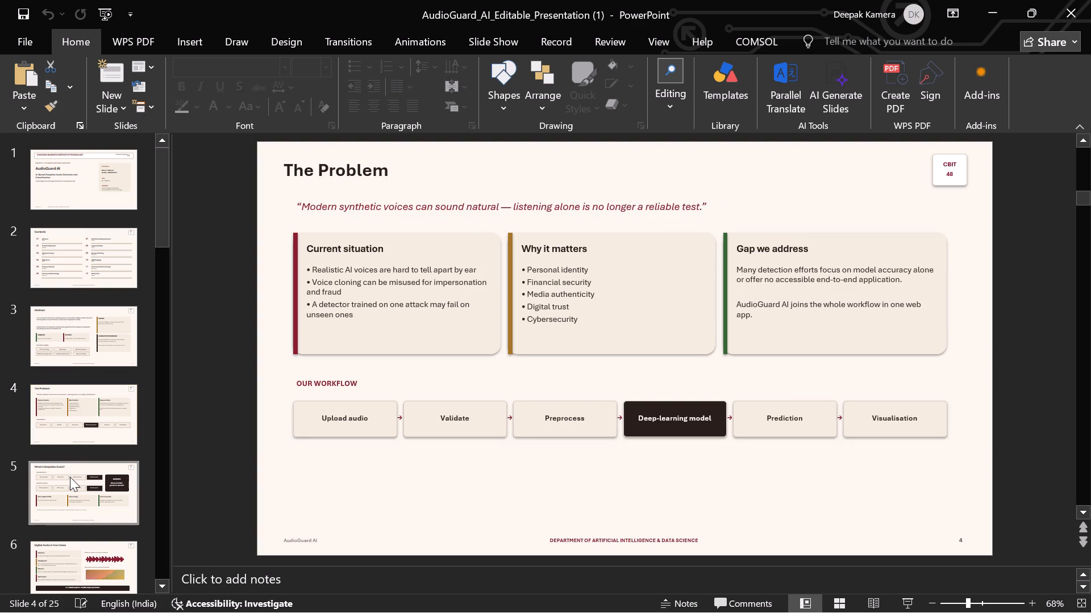
scroll(70, 477, "down", 8)
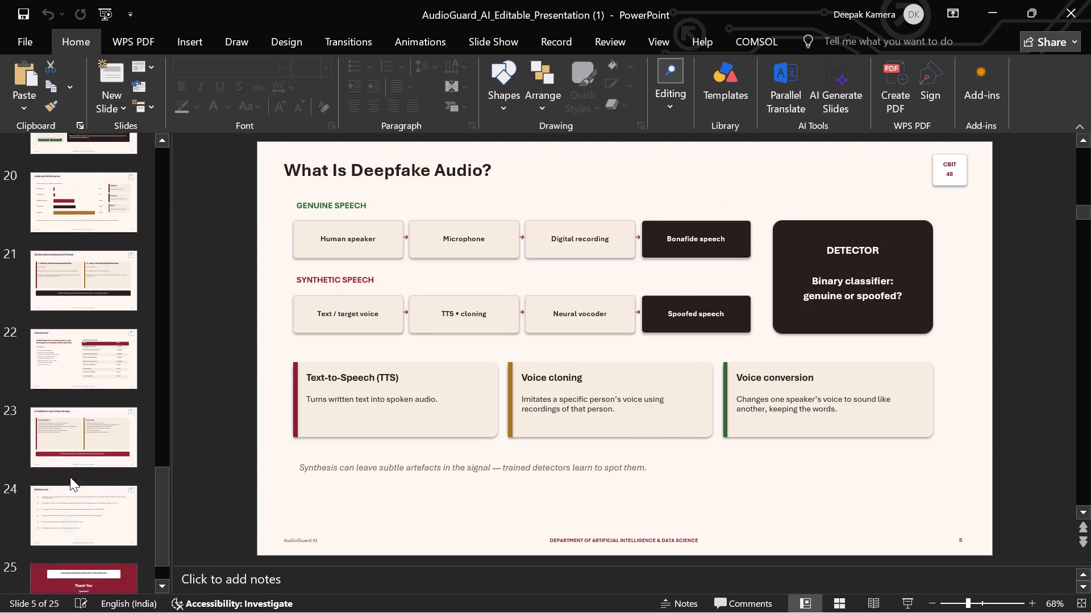
scroll(70, 477, "down", 5)
left_click(70, 477)
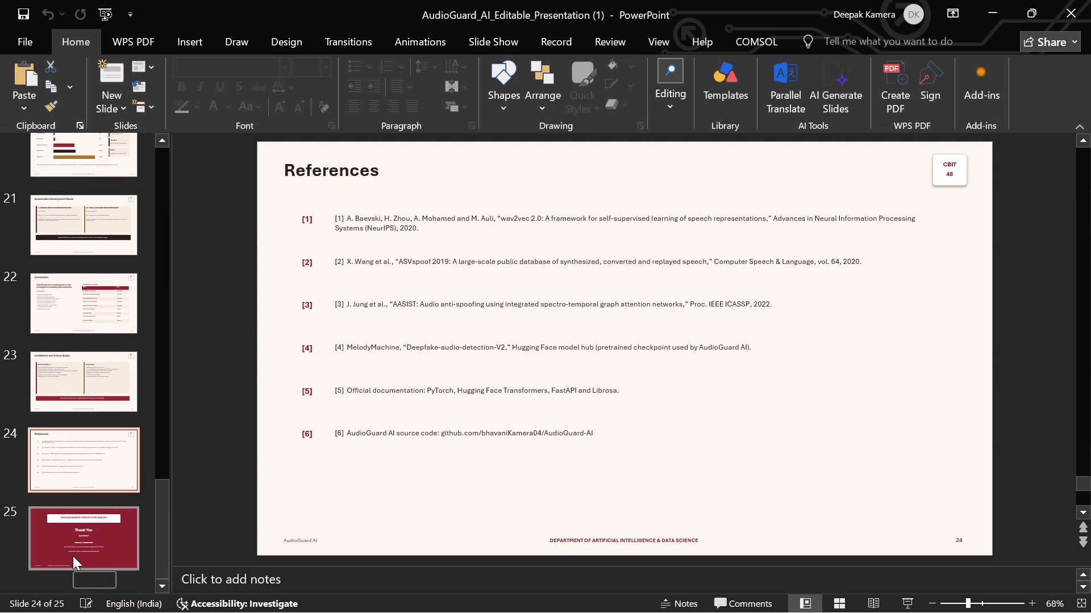
On slide 25, delete the white banner and the institute name text above the Thank You title.
left_click(73, 556)
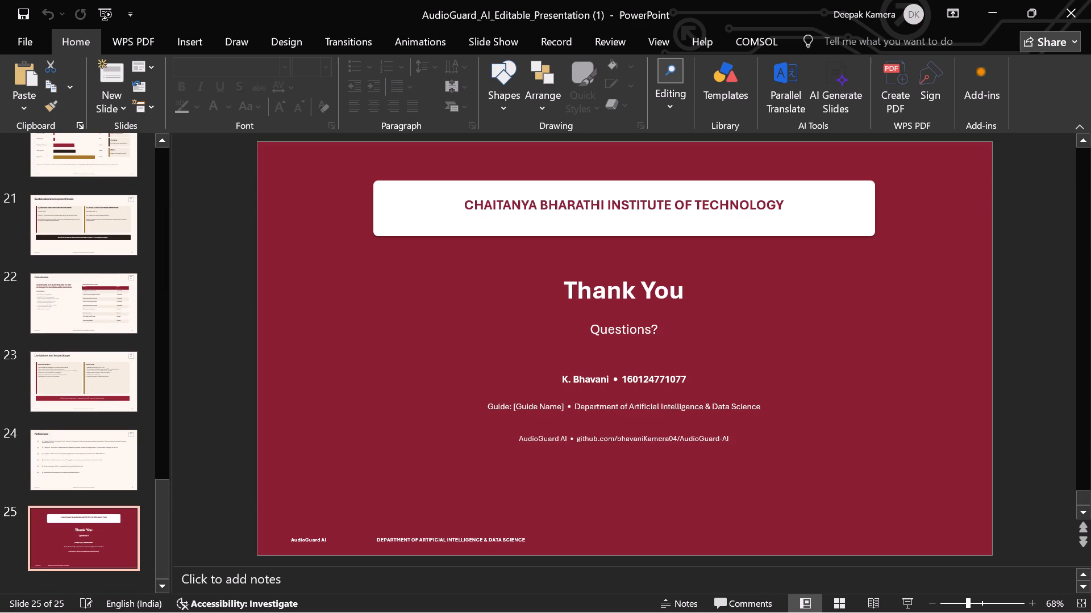
left_click(667, 203)
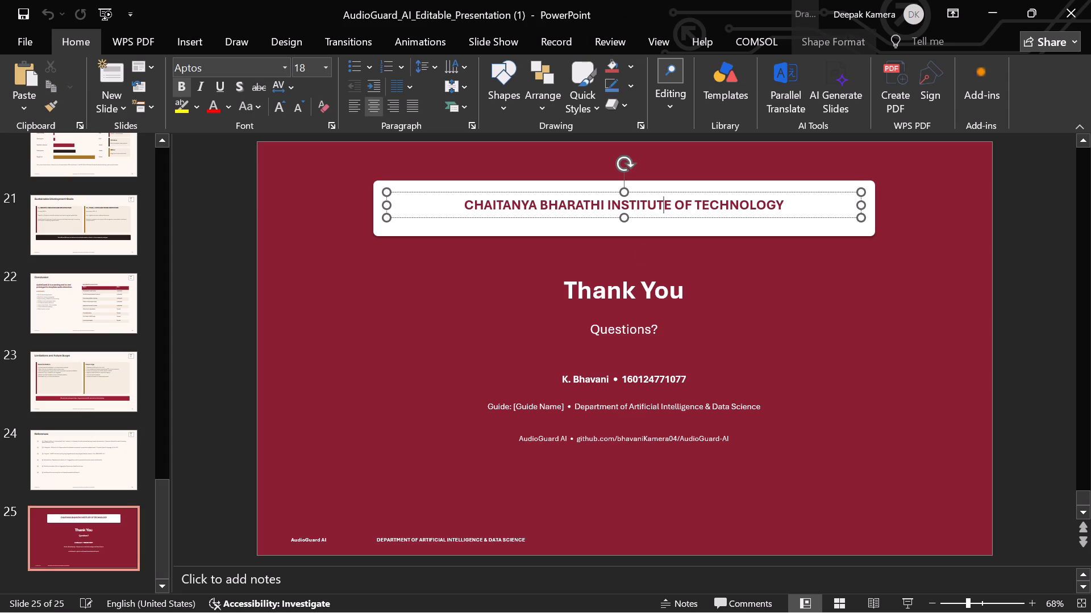
key("BackSpace")
key("BackSpace")
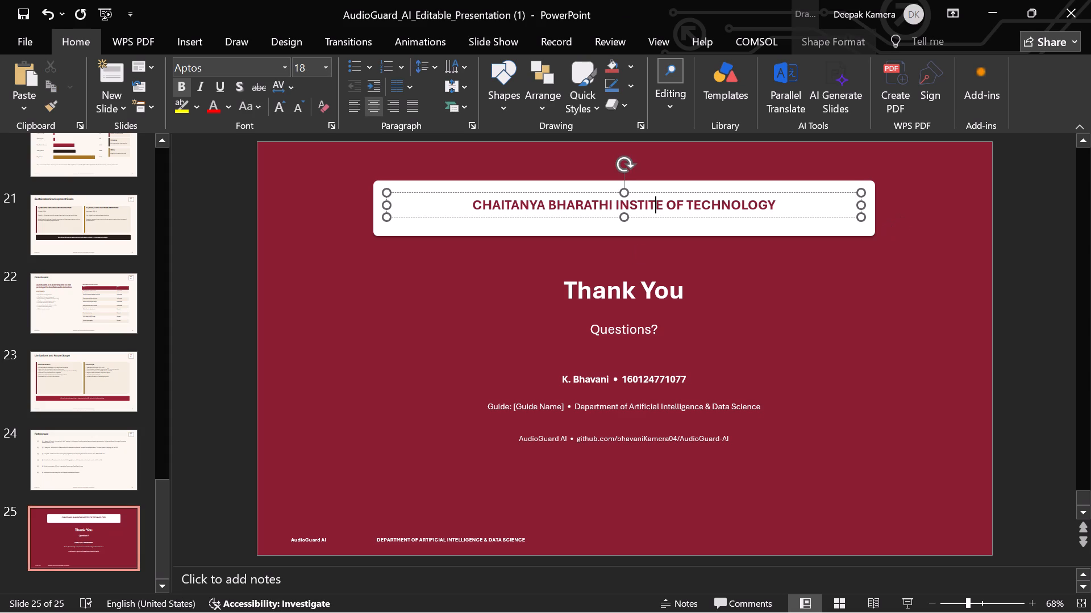
left_click(852, 234)
key("BackSpace")
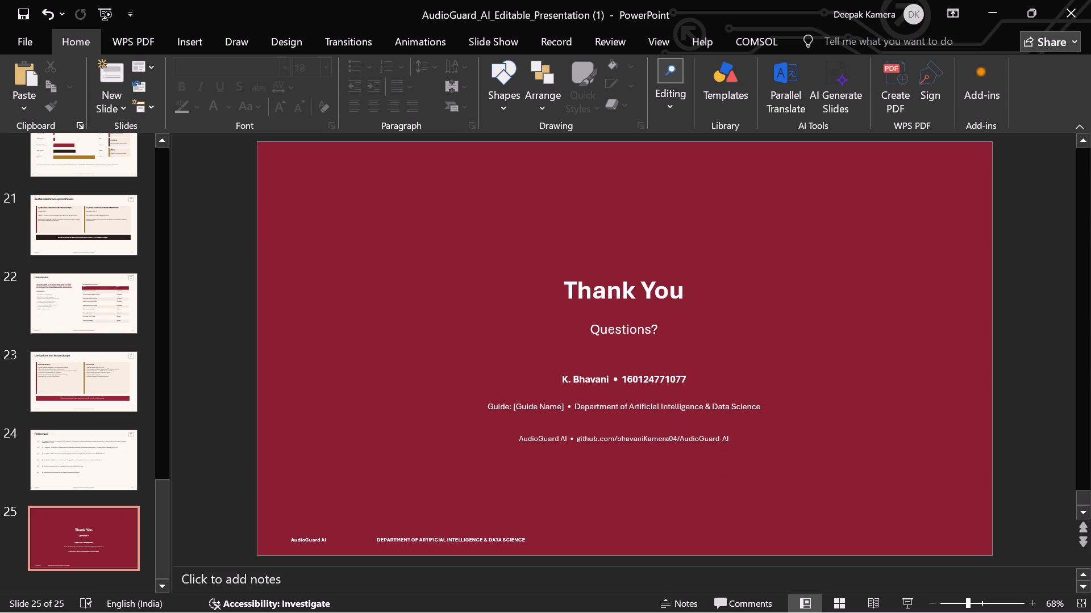
Move the Thank You text box slightly higher on slide 25, keeping it roughly centred.
left_click(690, 294)
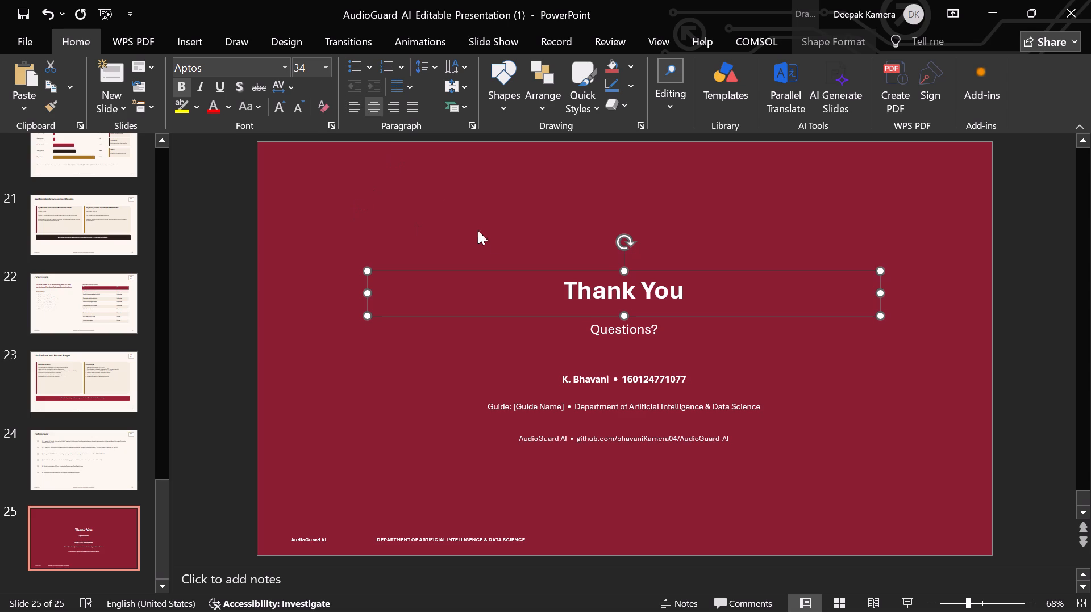
left_click_drag(698, 289, 673, 278)
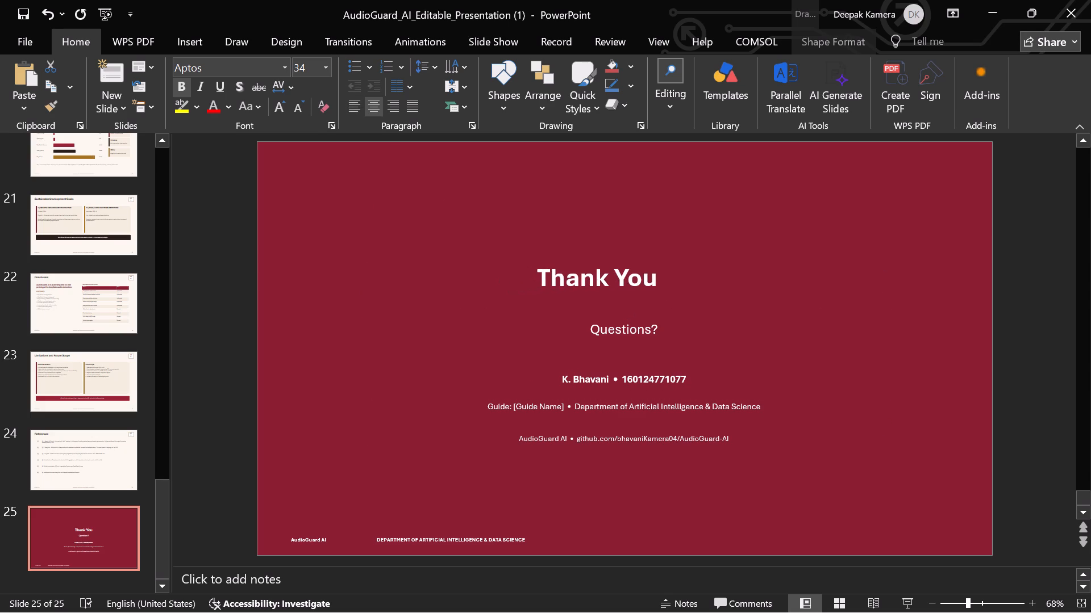
left_click_drag(673, 278, 694, 275)
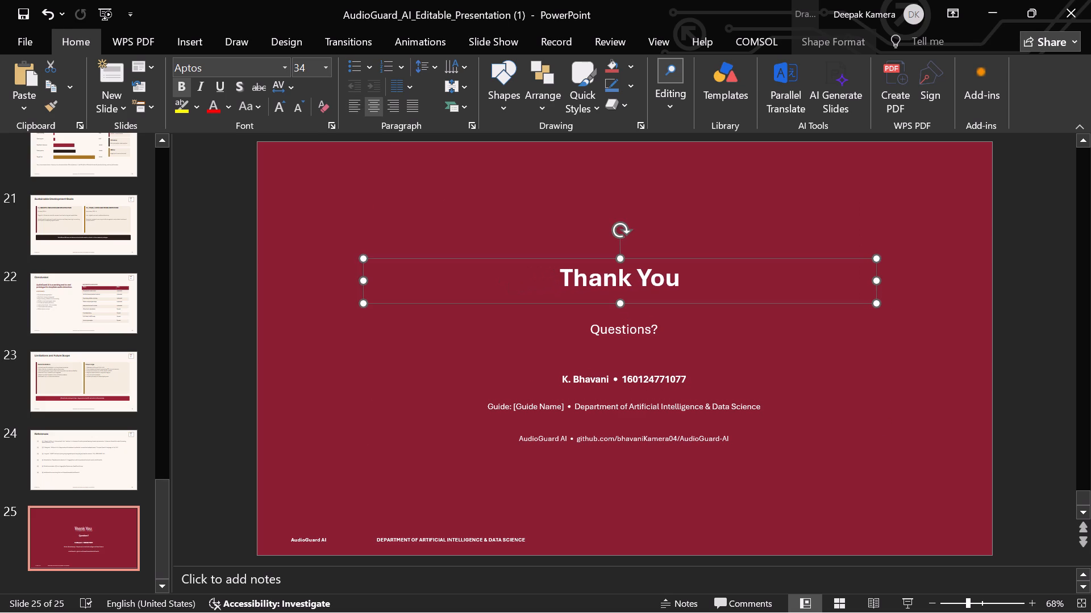
Enlarge the Thank You title text on slide 25 to font size 96.
left_click(665, 278)
left_click_drag(665, 278, 563, 278)
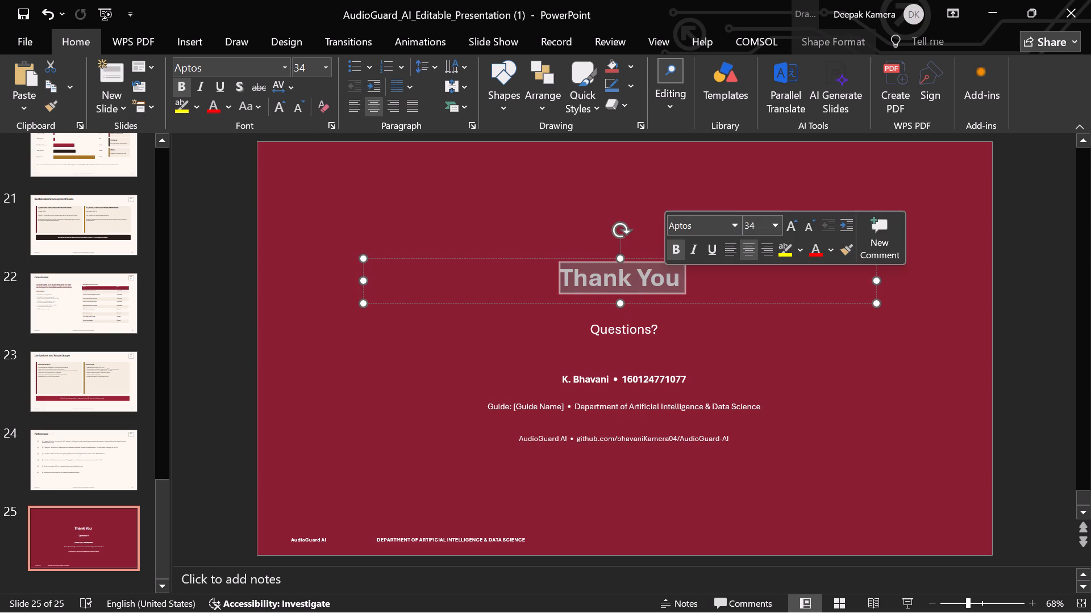
left_click_drag(563, 278, 561, 278)
left_click(672, 221)
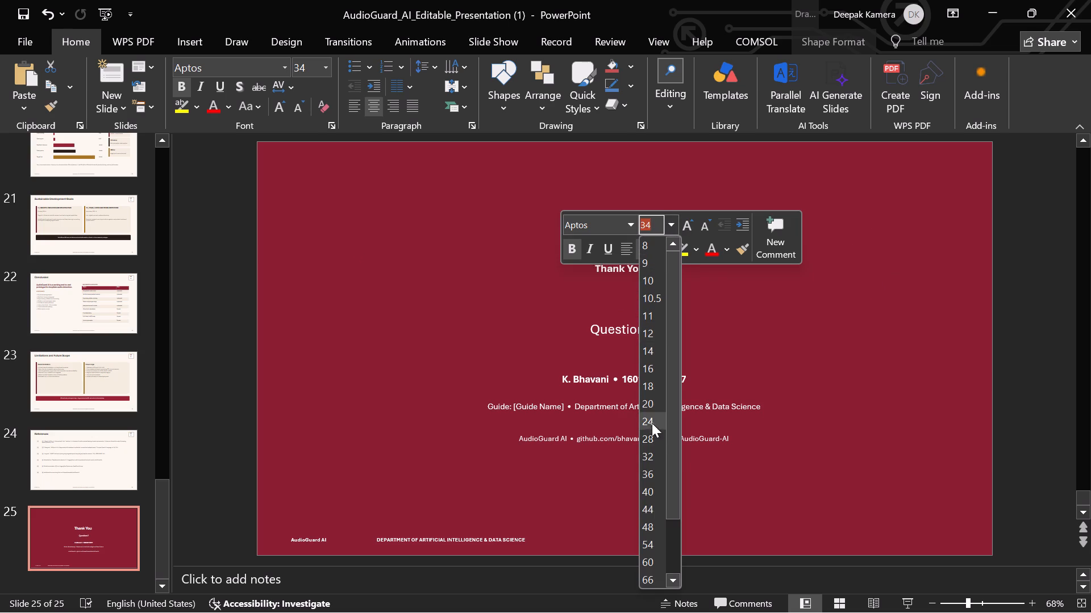
left_click(651, 572)
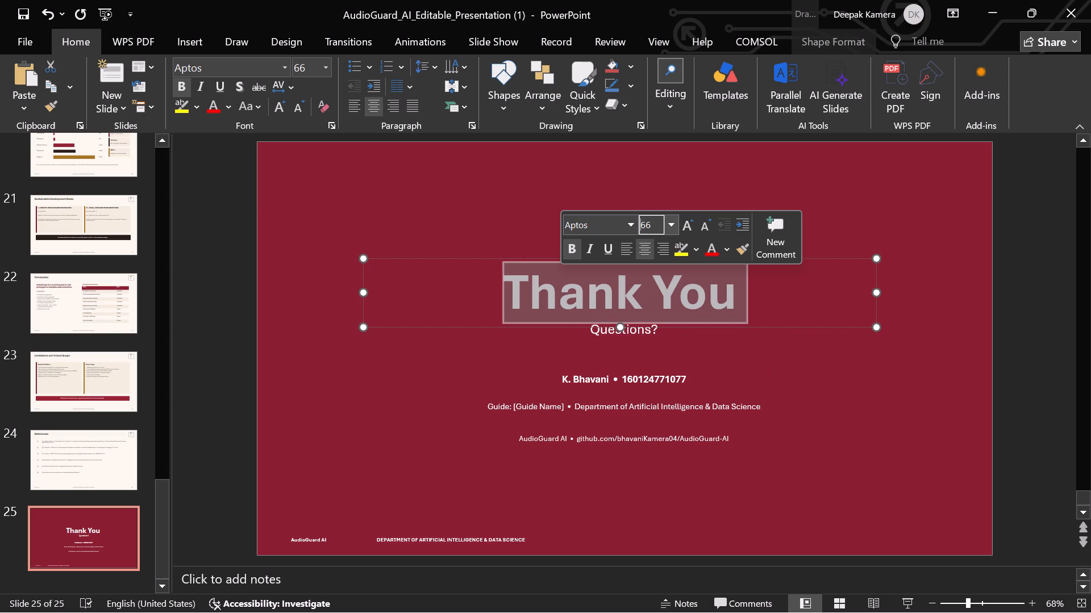
left_click(673, 222)
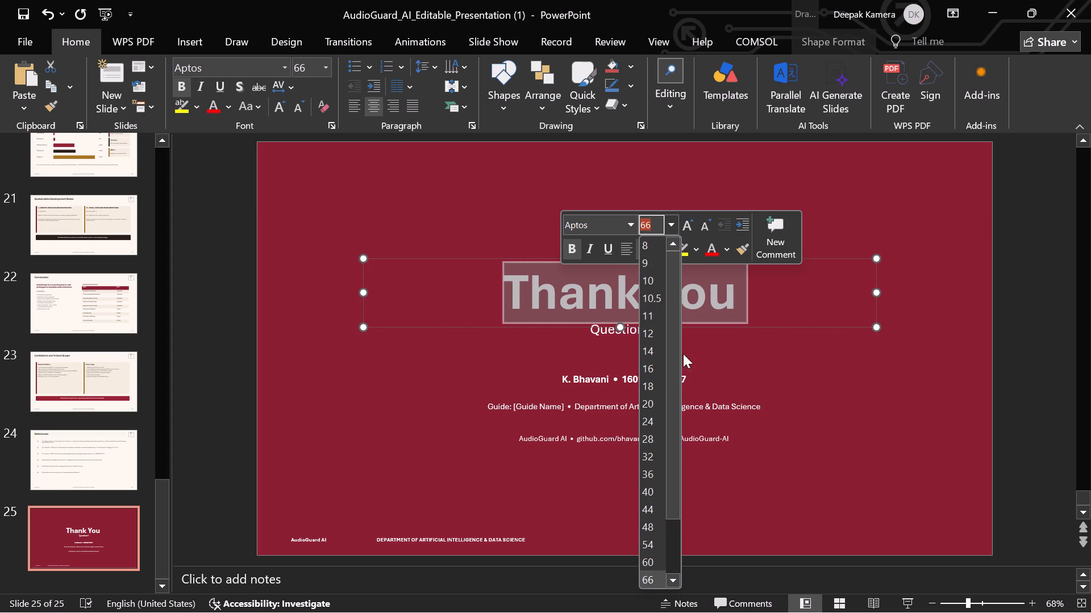
left_click_drag(671, 380, 673, 507)
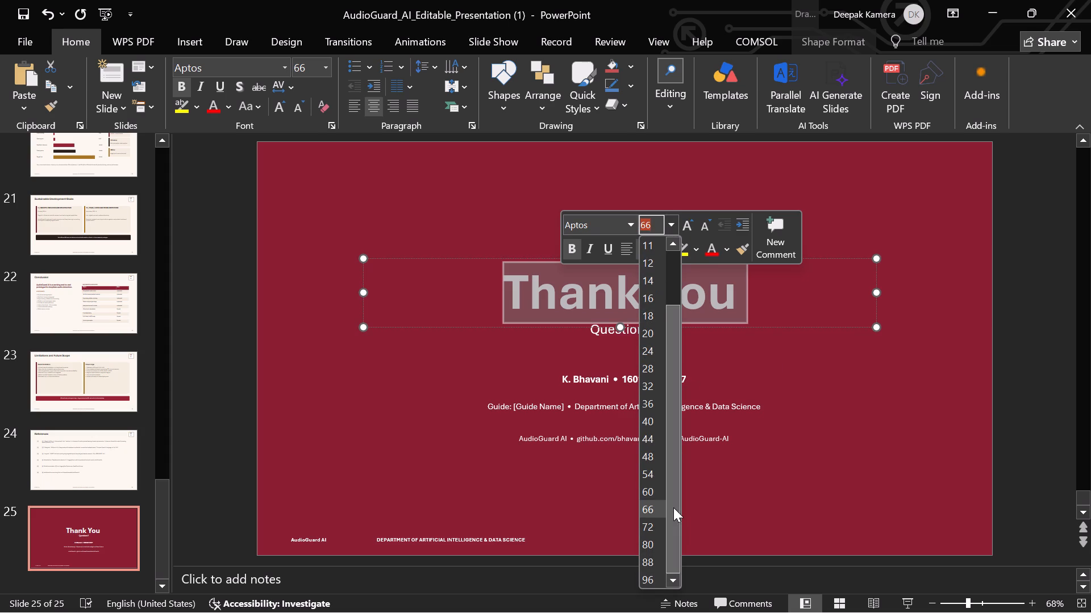
left_click(652, 579)
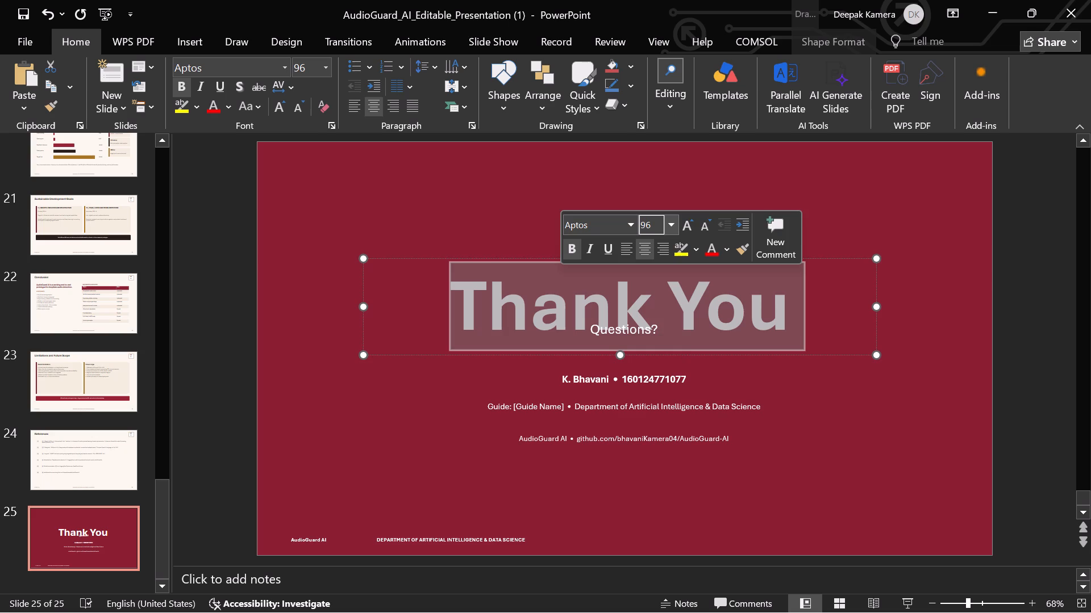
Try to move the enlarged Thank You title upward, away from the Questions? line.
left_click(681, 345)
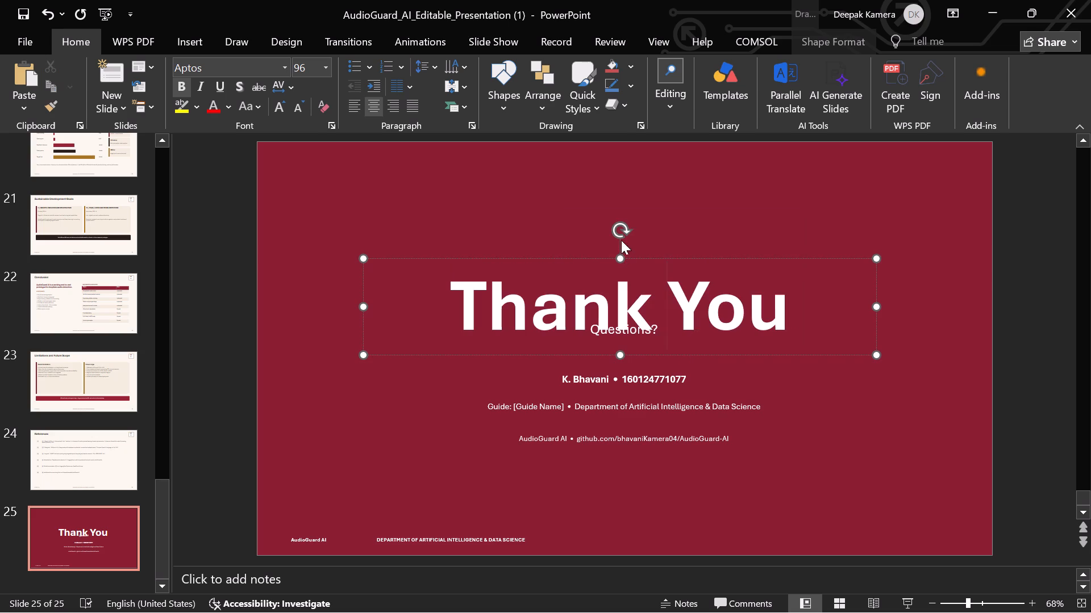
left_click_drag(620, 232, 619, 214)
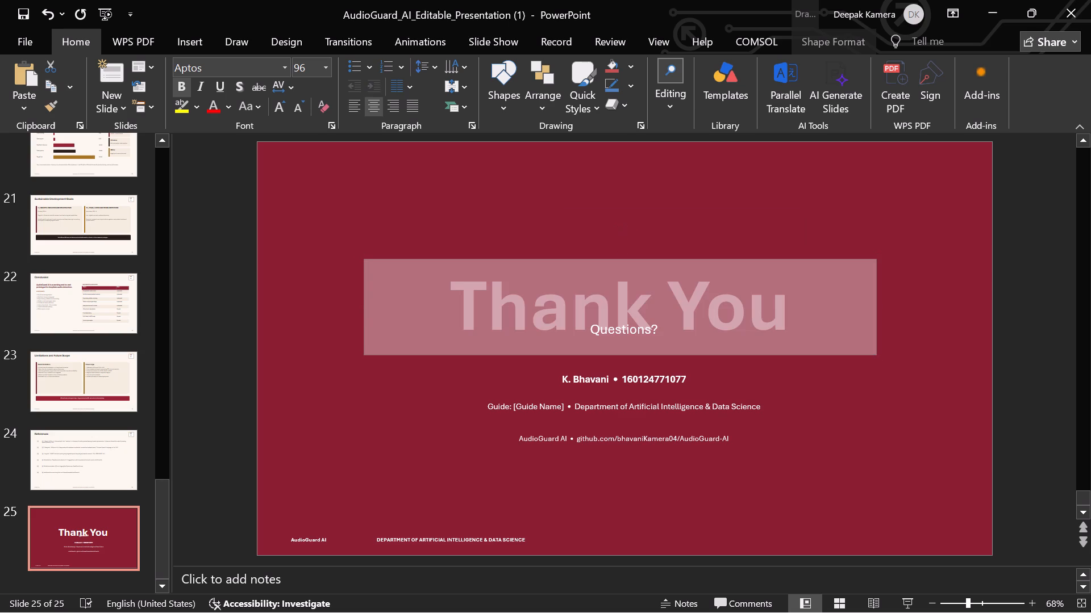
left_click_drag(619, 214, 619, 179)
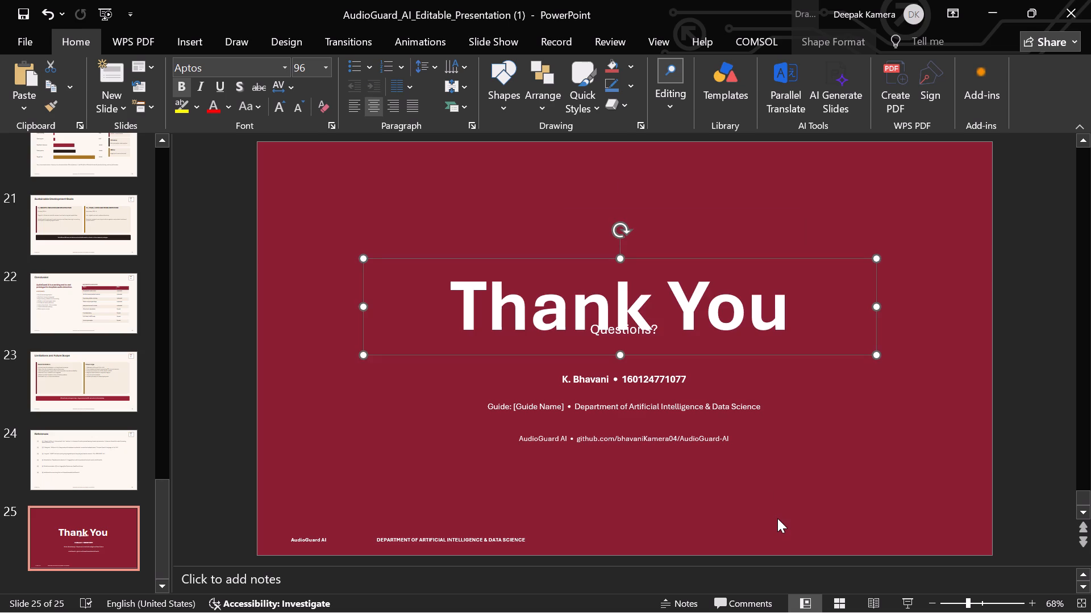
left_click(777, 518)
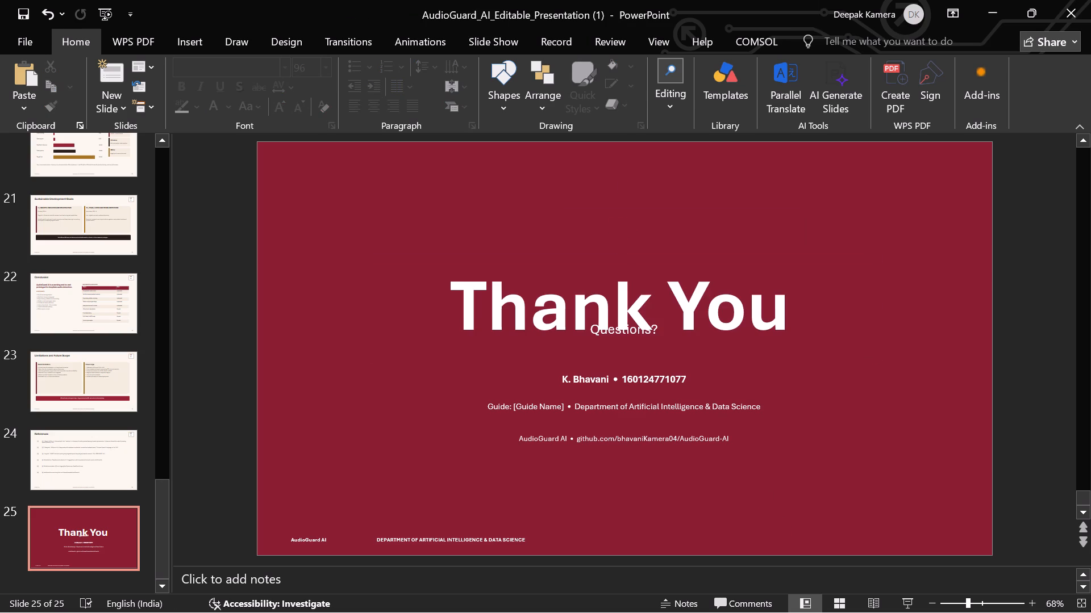
Delete the Questions? text that overlaps the Thank You title on slide 25.
left_click(622, 331)
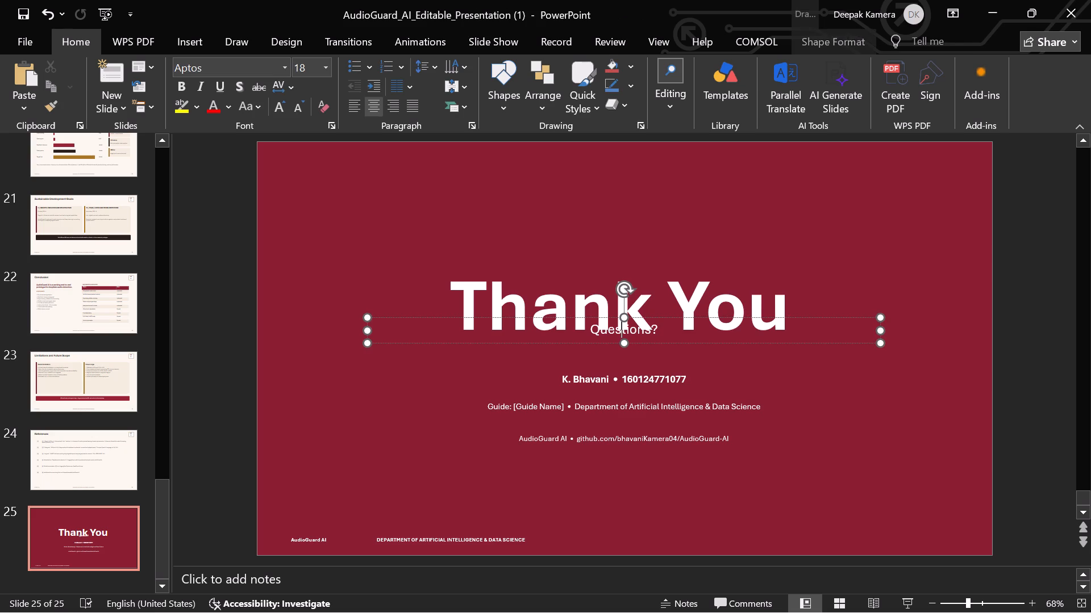
key("BackSpace")
key("BackSpace")
key("BackSpace")
key("Right")
key("Right")
key("Right")
key("Right")
key("Right")
key("Right")
key("Right")
key("Right")
key("Right")
key("Right")
key("Right")
key("Right")
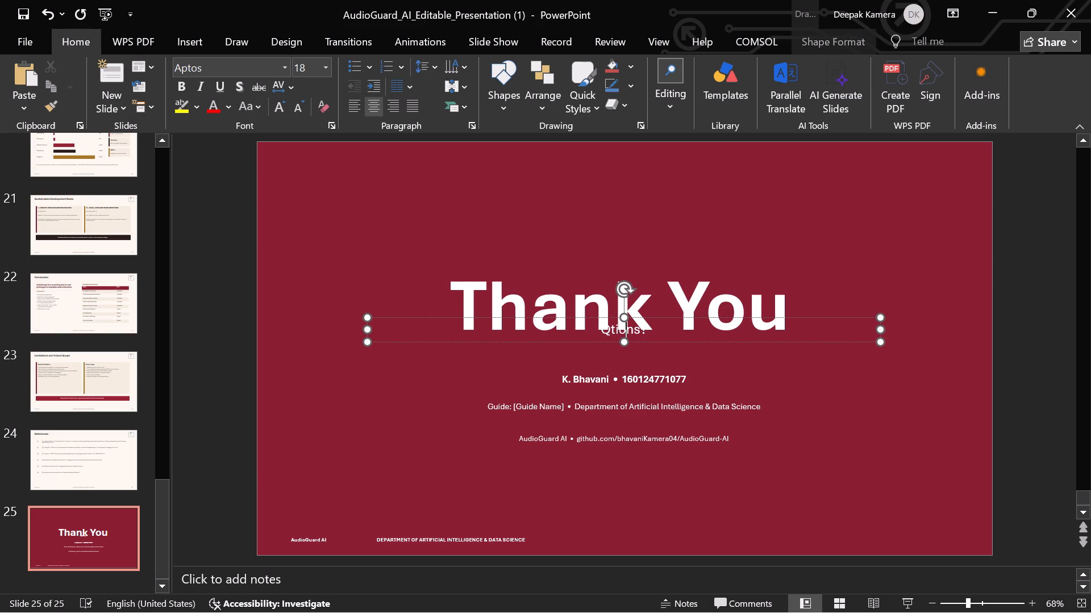
key("BackSpace")
key("BackSpace")
key("BackSpace")
key("BackSpace")
key("BackSpace")
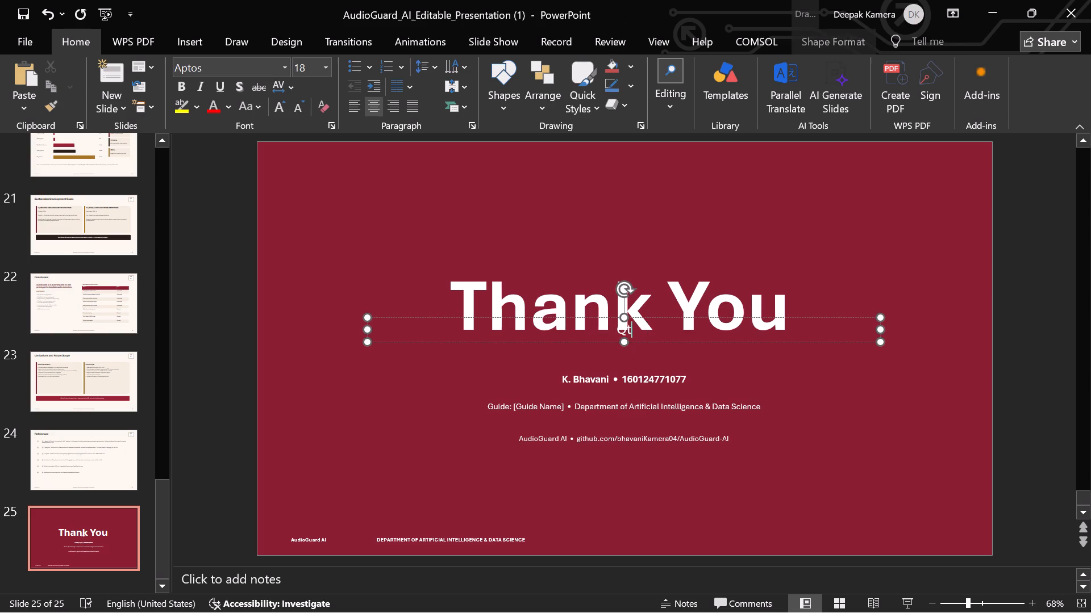
key("BackSpace")
key("BackSpace")
key("BackSpace")
key("BackSpace")
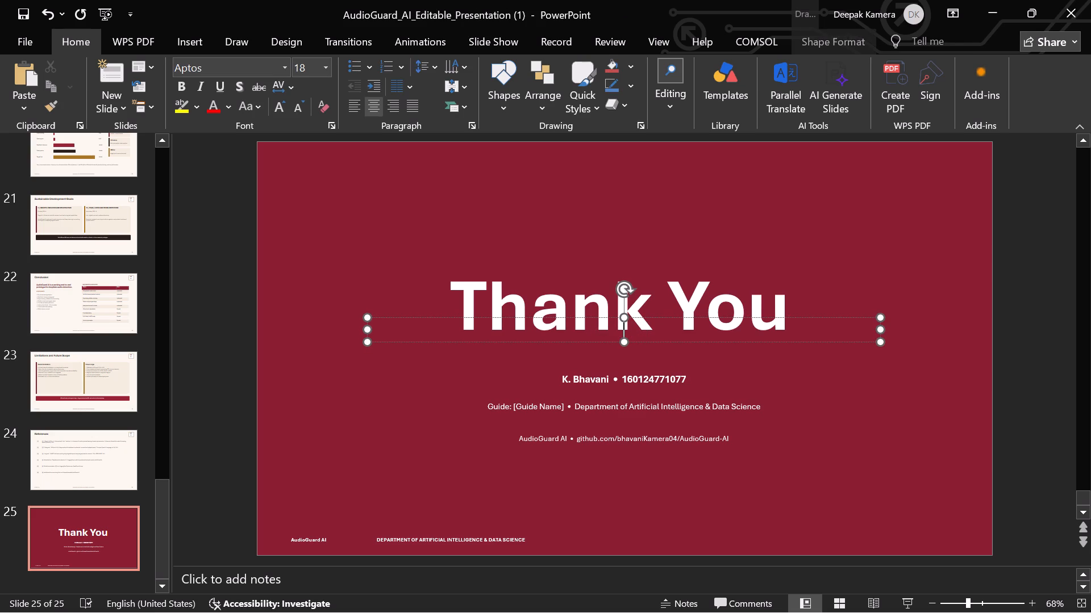
Delete the presenter name and roll number text below the Thank You title on slide 25.
left_click(661, 380)
key("Right")
key("Right")
key("Right")
key("Right")
key("Right")
key("Right")
key("Right")
key("Right")
key("Right")
key("Right")
key("Right")
key("Right")
key("Right")
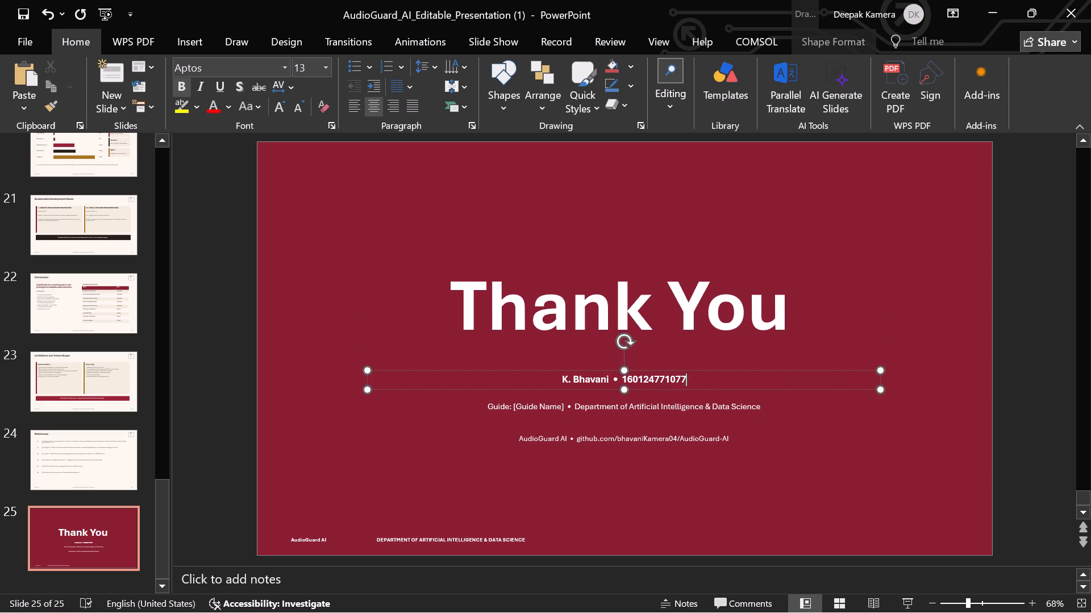
key("BackSpace")
key("BackSpace")
key("BackSpace")
key("BackSpace")
key("BackSpace")
key("BackSpace")
key("BackSpace")
key("BackSpace")
key("BackSpace")
key("BackSpace")
key("BackSpace")
key("BackSpace")
key("BackSpace")
key("BackSpace")
key("BackSpace")
key("BackSpace")
key("BackSpace")
key("BackSpace")
key("BackSpace")
key("BackSpace")
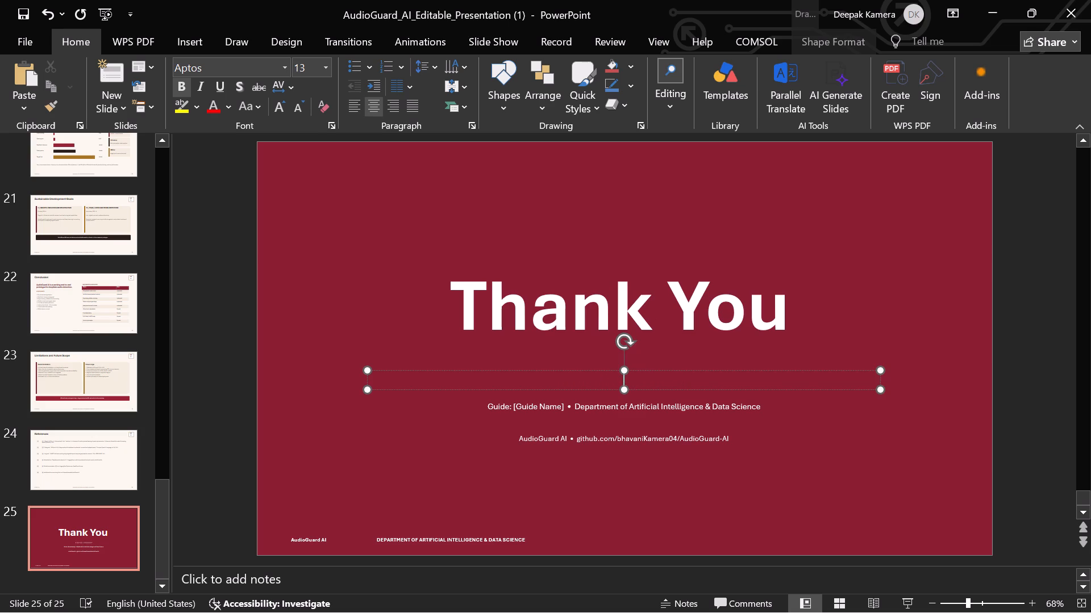
Delete the guide name and Department of Artificial Intelligence & Data Science line on slide 25.
left_click(667, 405)
key("Right")
key("Right")
key("Right")
key("Right")
key("Right")
key("Right")
key("Right")
key("Right")
key("Right")
key("Right")
key("Right")
key("Right")
key("Right")
key("Right")
key("Right")
key("Right")
key("Right")
key("Right")
key("Right")
key("Right")
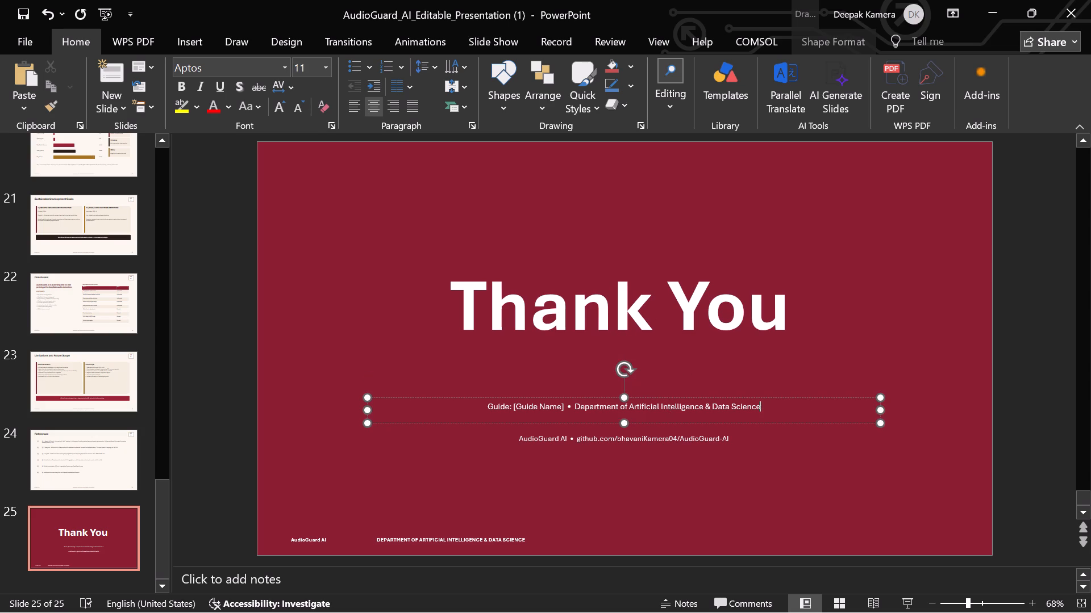
key("BackSpace")
key("BackSpace")
key("BackSpace")
key("BackSpace")
key("BackSpace")
key("BackSpace")
key("BackSpace")
key("BackSpace")
key("BackSpace")
key("BackSpace")
key("BackSpace")
key("BackSpace")
key("BackSpace")
key("BackSpace")
key("BackSpace")
key("BackSpace")
key("BackSpace")
key("BackSpace")
key("BackSpace")
key("BackSpace")
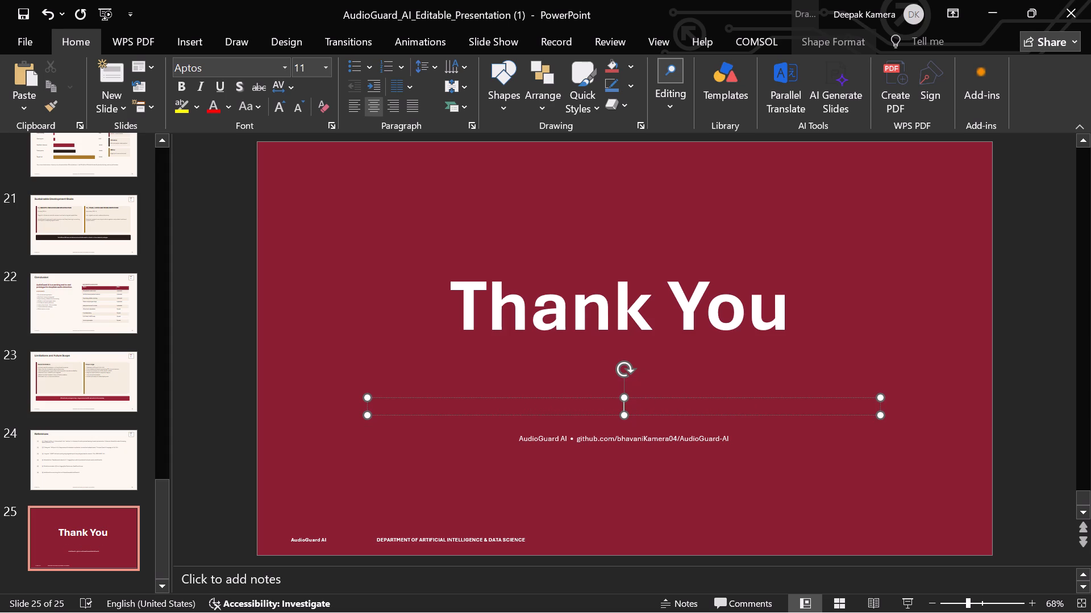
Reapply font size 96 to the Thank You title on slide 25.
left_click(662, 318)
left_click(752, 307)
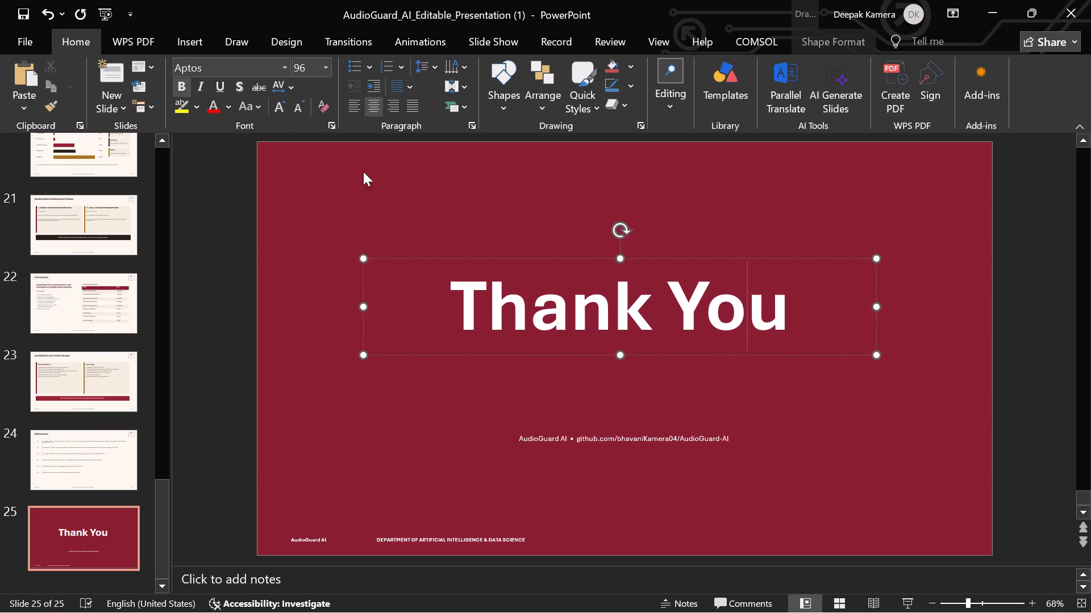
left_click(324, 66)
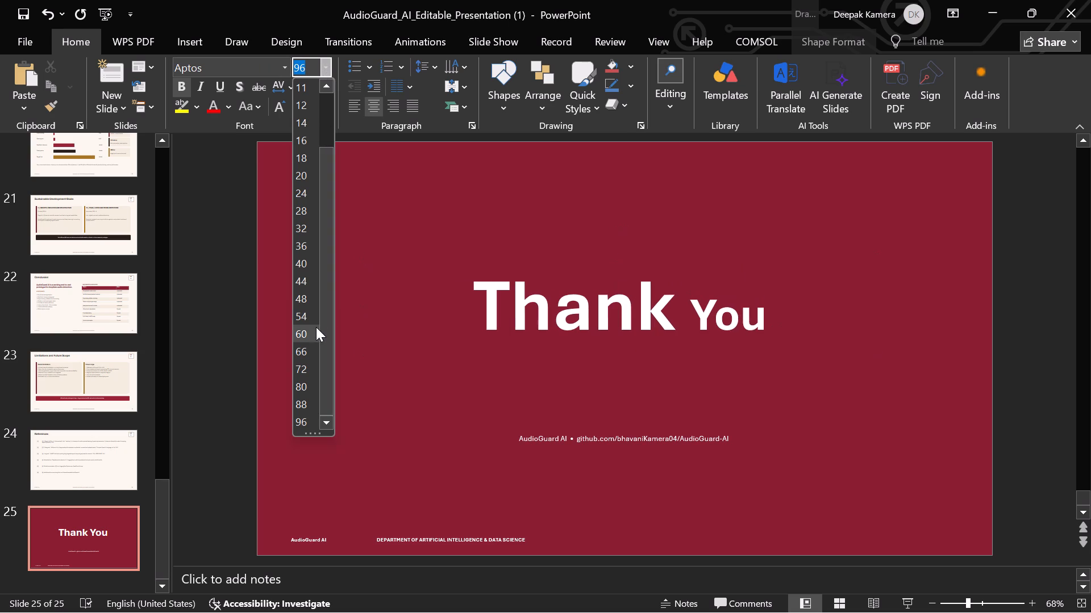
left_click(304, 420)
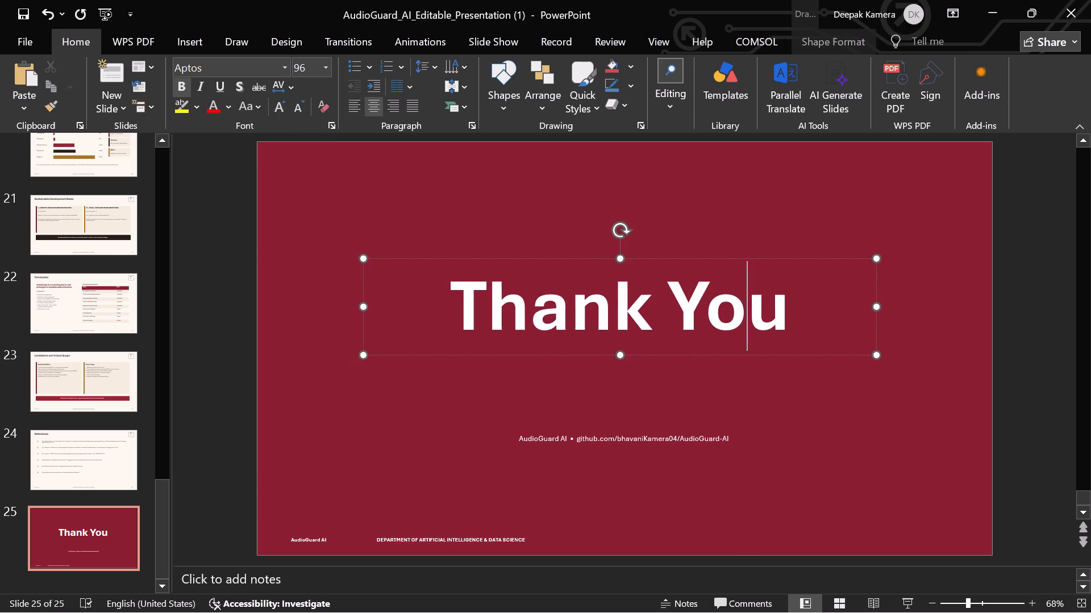
Stretch the Thank You text box on slide 25 upward and wider on both sides, so the title sits higher and roughly centred.
left_click_drag(365, 257, 357, 241)
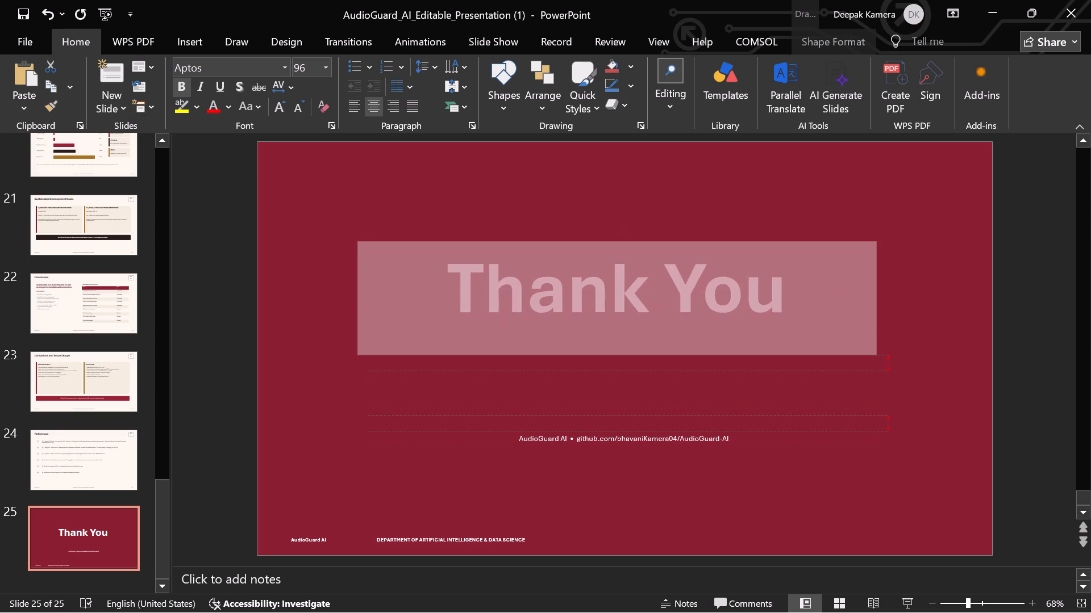
left_click_drag(357, 241, 355, 238)
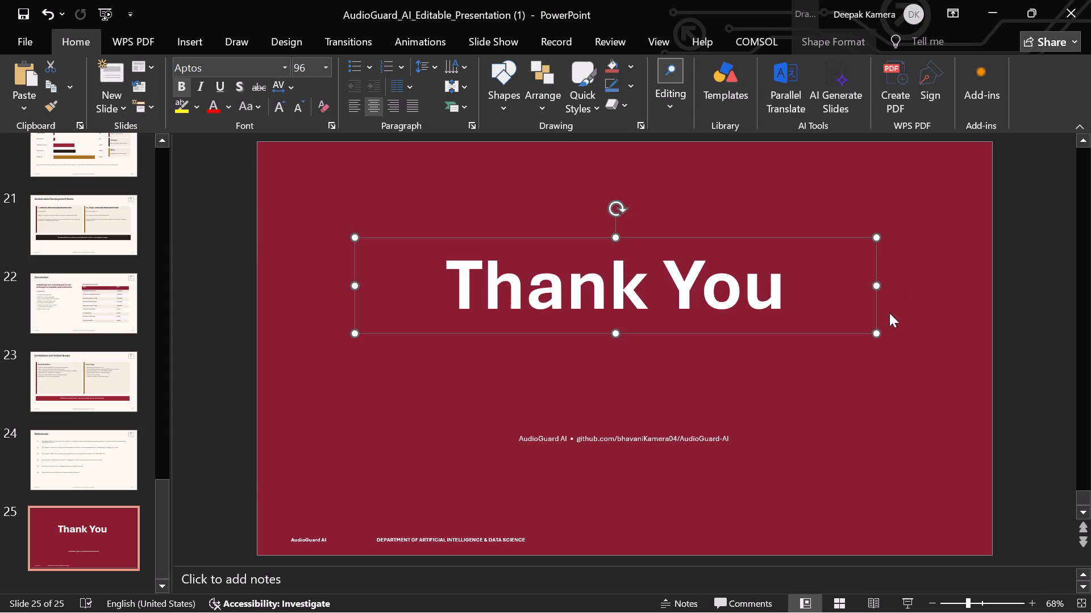
left_click_drag(877, 336, 901, 350)
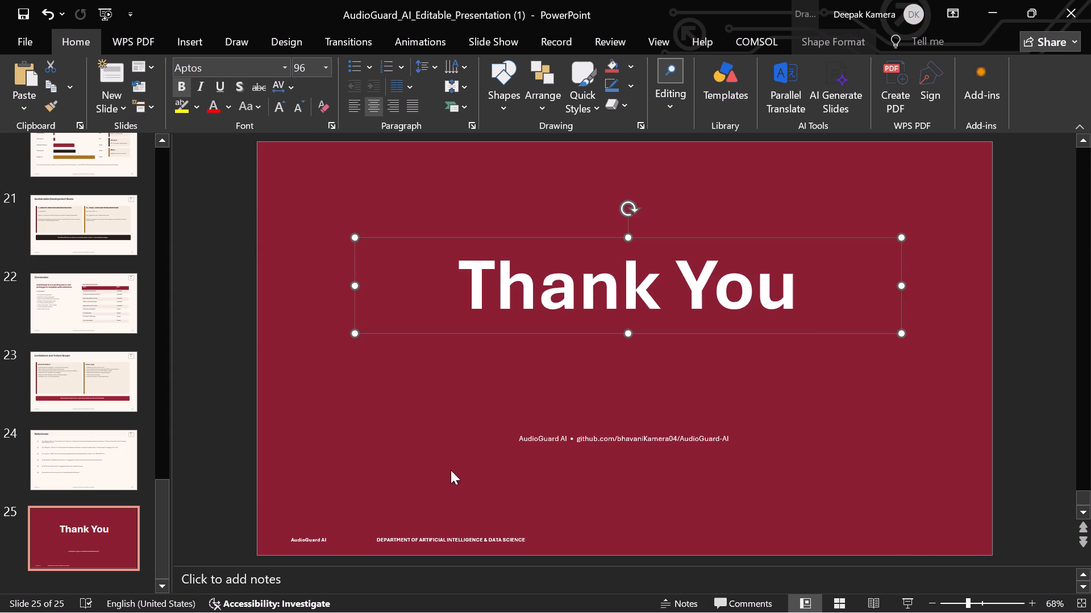
left_click(410, 440)
Review the References, Limitations and Future Scope, Conclusion and Sustainable Development Goals slides, going backward from slide 24 to 21.
left_click(136, 452)
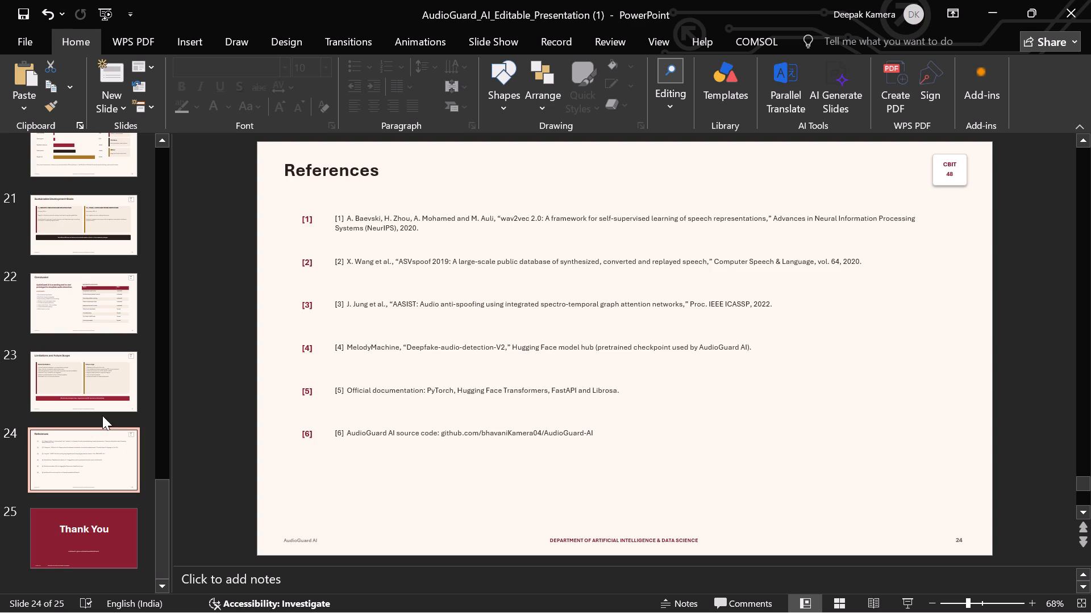
left_click(81, 373)
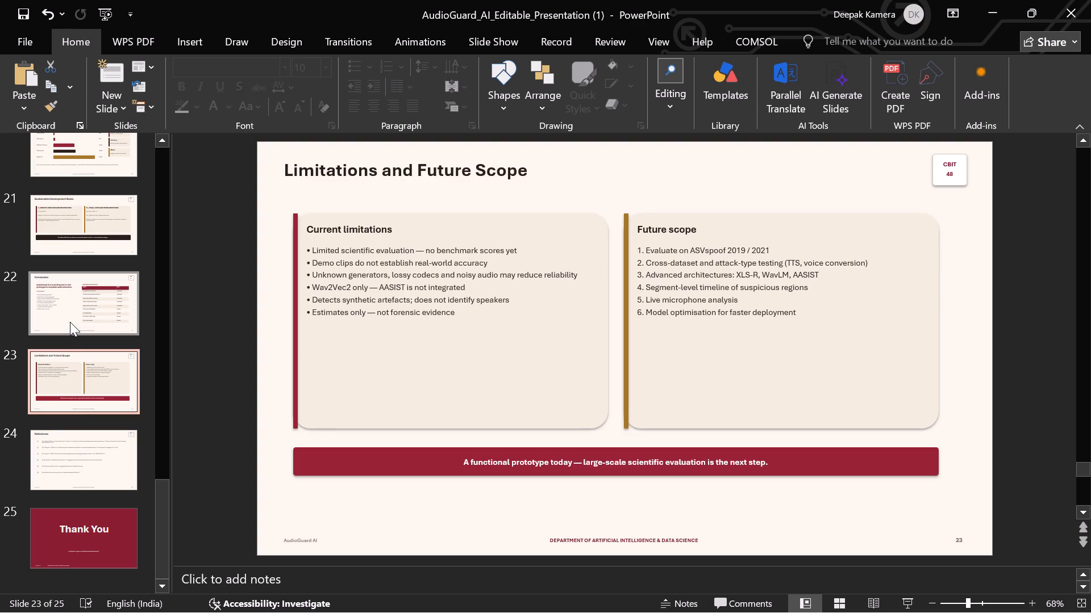
left_click(70, 322)
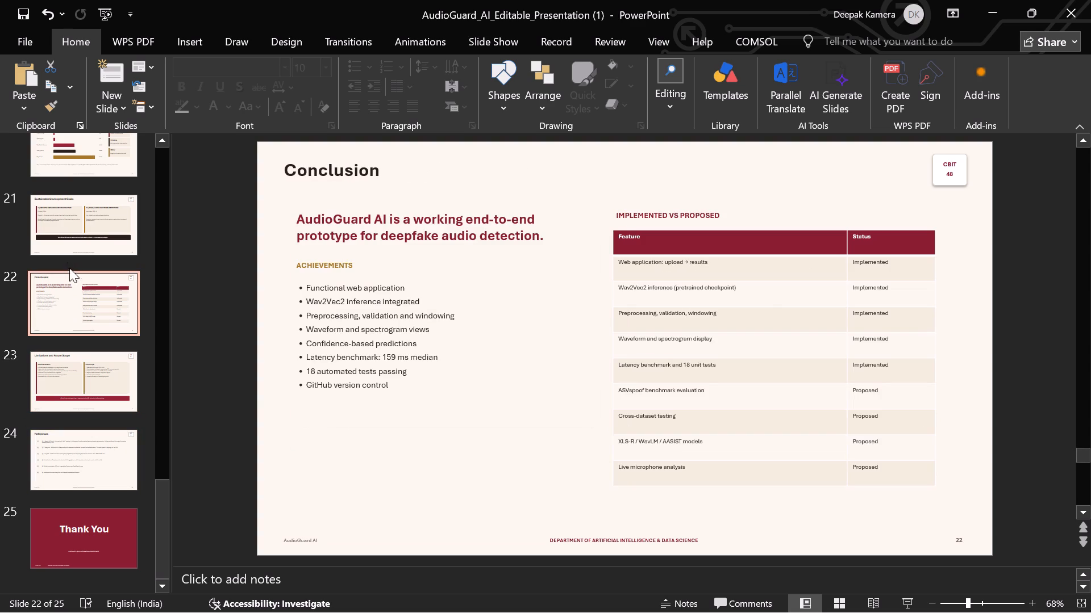
left_click(73, 238)
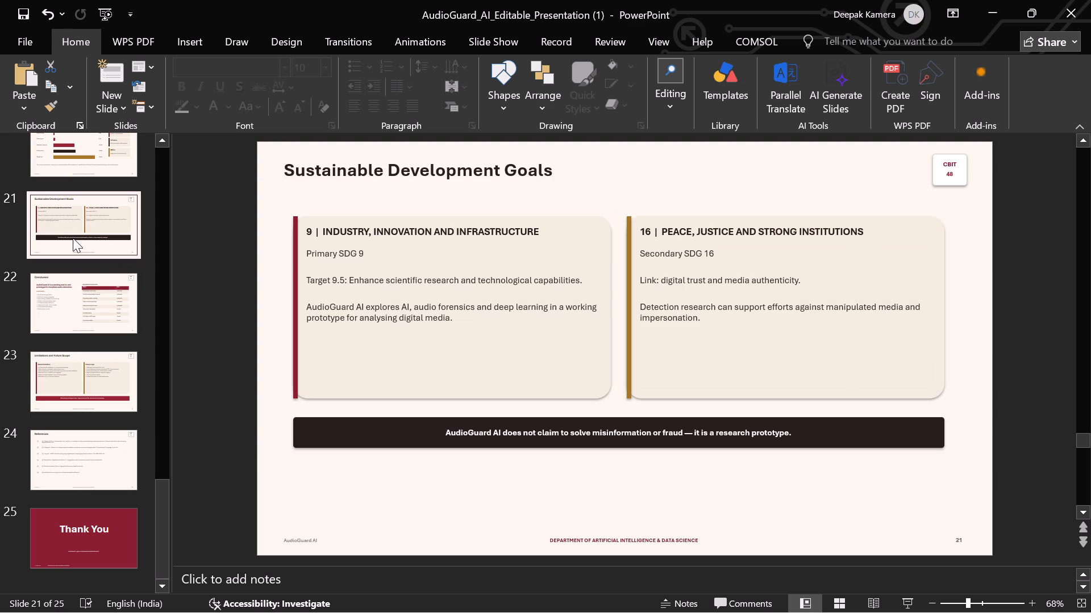
On title slide 1, delete the Chaitanya Bharathi Institute of Technology text from the white header banner.
scroll(64, 205, "up", 15)
left_click(57, 181)
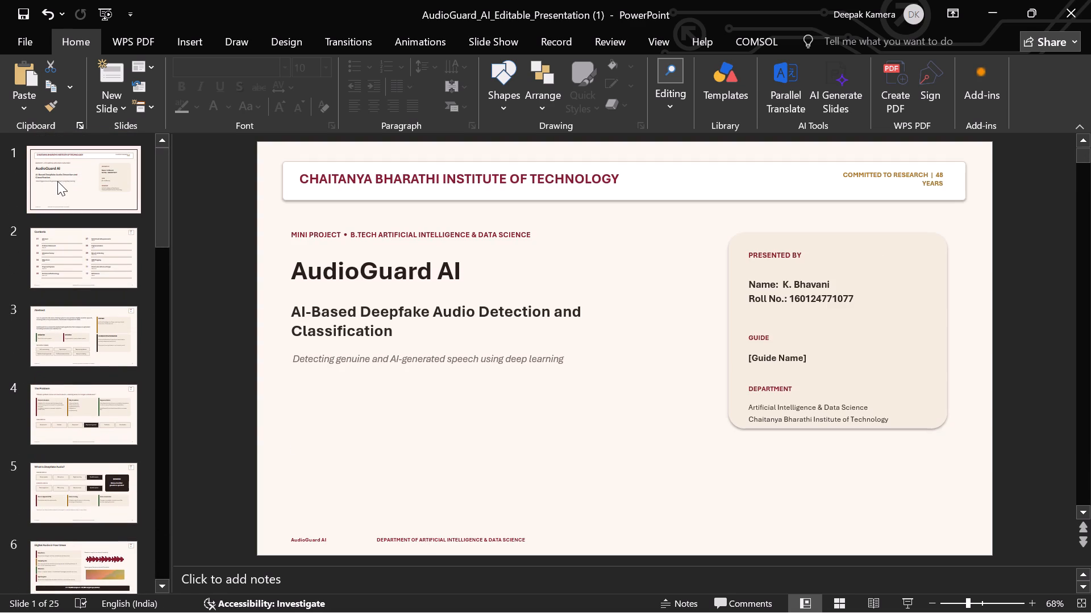
left_click(703, 180)
key("BackSpace")
key("BackSpace")
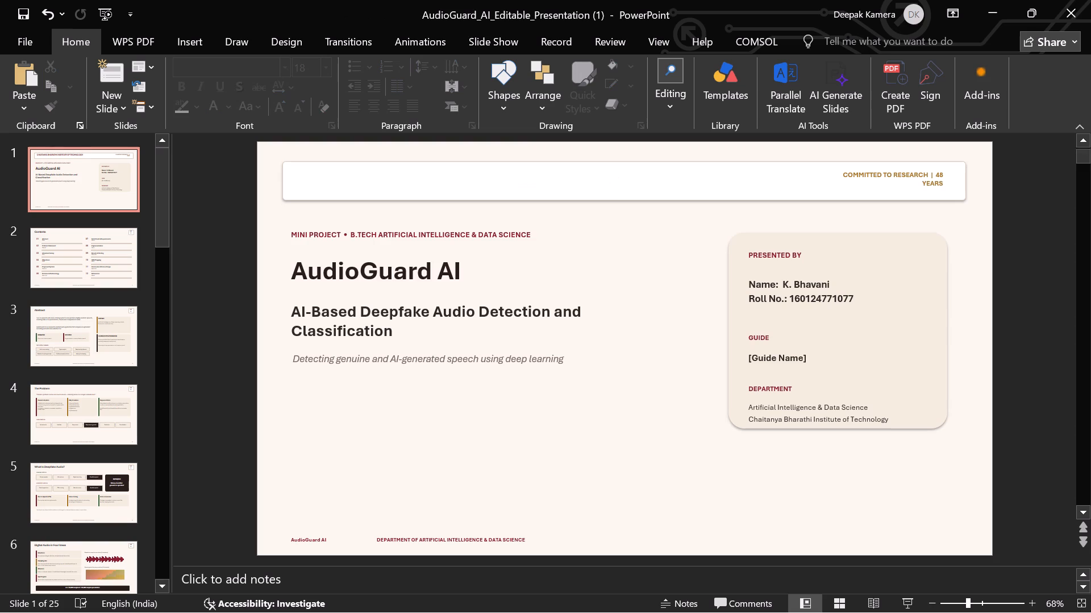
Delete the "COMMITTED TO RESEARCH | 48 YEARS" text from the white header banner on slide 1.
left_click(927, 178)
key("BackSpace")
key("BackSpace")
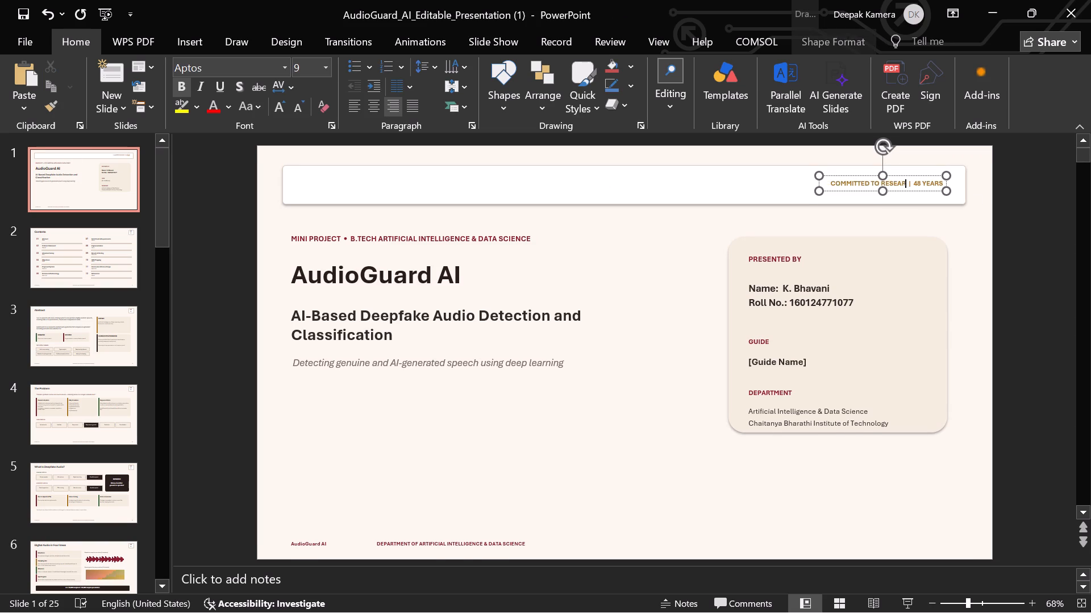
key("BackSpace")
key("BackSpace")
key("Right")
key("Right")
key("Right")
key("Right")
key("Right")
key("Right")
key("Right")
key("Right")
key("Right")
key("Right")
key("Right")
key("Right")
key("Right")
key("Right")
key("Right")
key("Right")
key("Right")
key("Right")
key("Right")
key("Right")
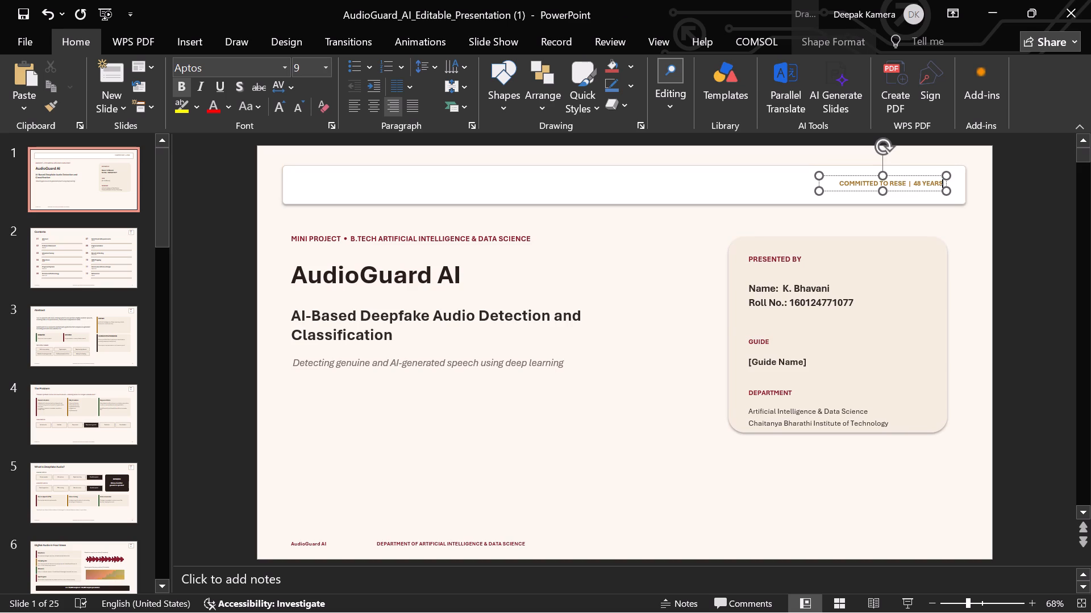
key("BackSpace")
key("BackSpace")
key("BackSpace")
key("BackSpace")
key("BackSpace")
key("BackSpace")
key("BackSpace")
key("BackSpace")
key("BackSpace")
key("BackSpace")
key("BackSpace")
key("BackSpace")
key("BackSpace")
key("BackSpace")
key("BackSpace")
key("BackSpace")
key("BackSpace")
key("BackSpace")
key("BackSpace")
key("BackSpace")
key("BackSpace")
key("BackSpace")
key("BackSpace")
key("BackSpace")
key("BackSpace")
Delete the empty white header banner shape from title slide 1.
left_click(742, 185)
key("BackSpace")
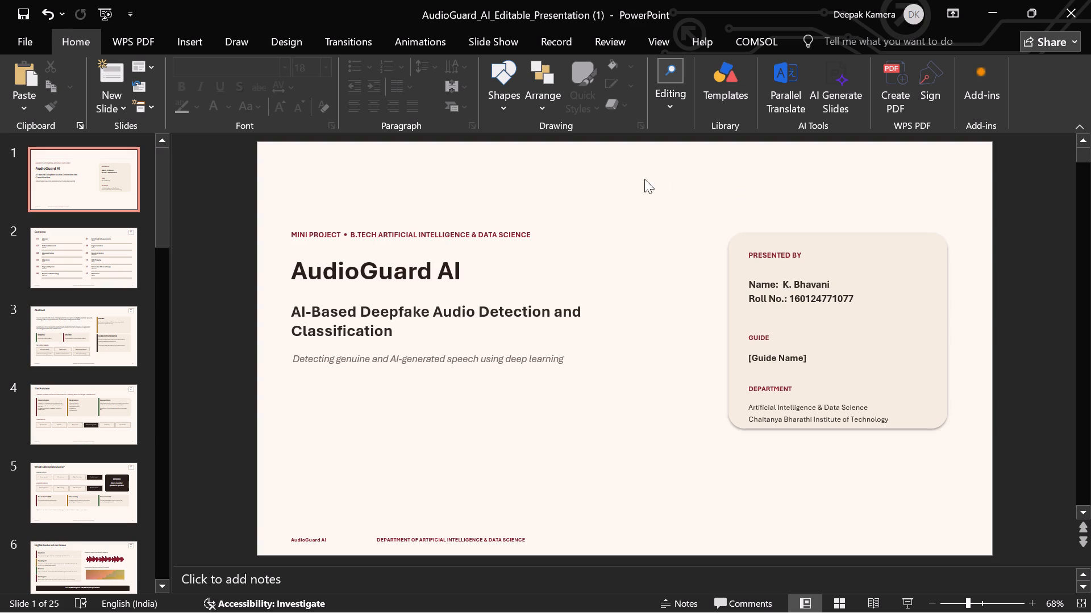
Delete the "MINI PROJECT • B.TECH ARTIFICIAL INTELLIGENCE & DATA SCIENCE" text box above the AudioGuard AI title.
left_click(536, 233)
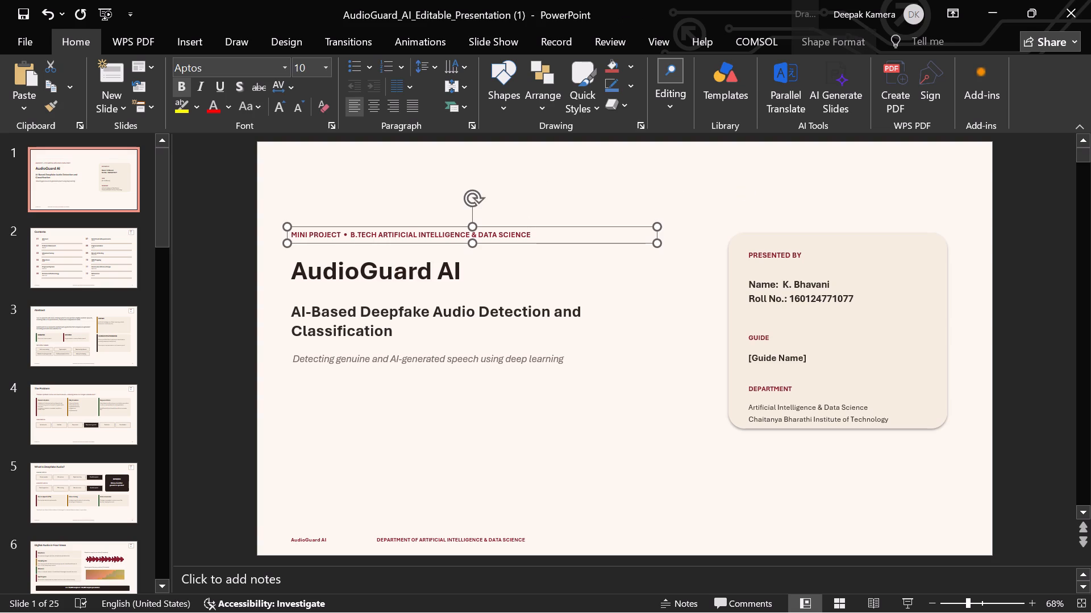
key("BackSpace")
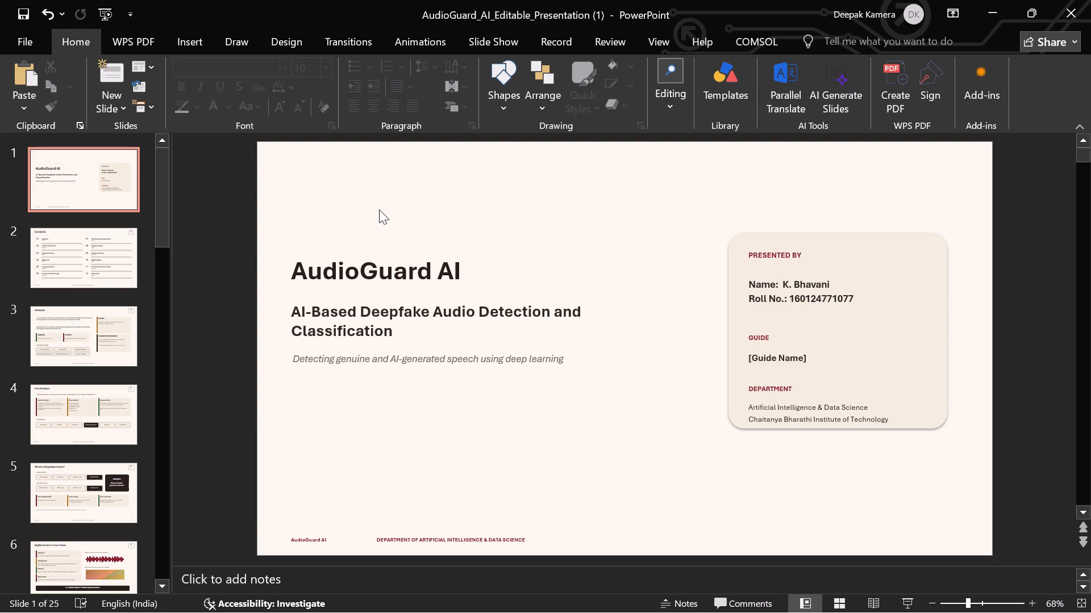
left_click(184, 35)
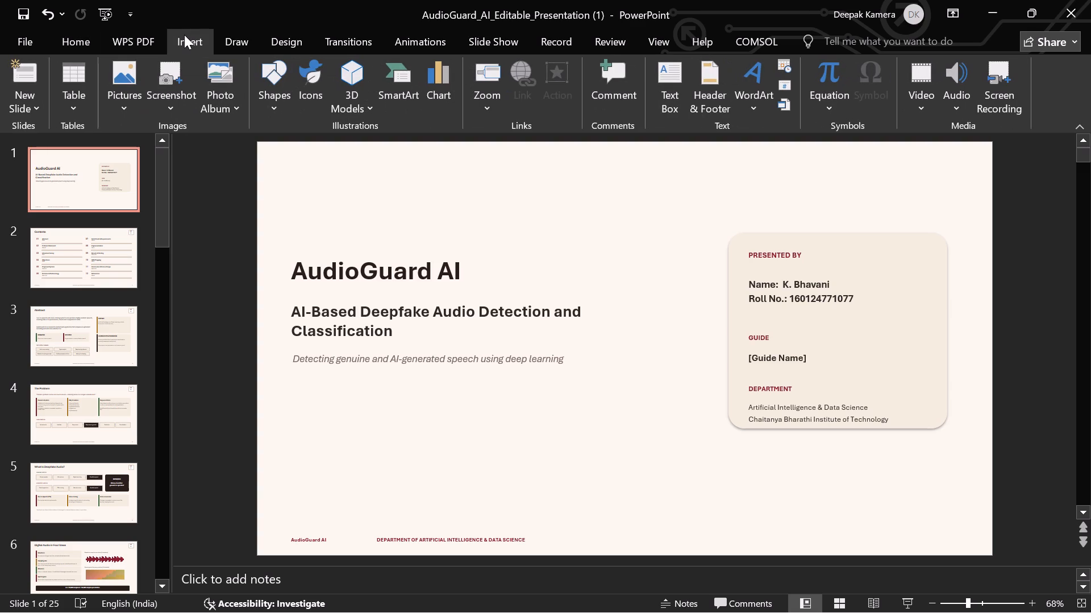
left_click(106, 98)
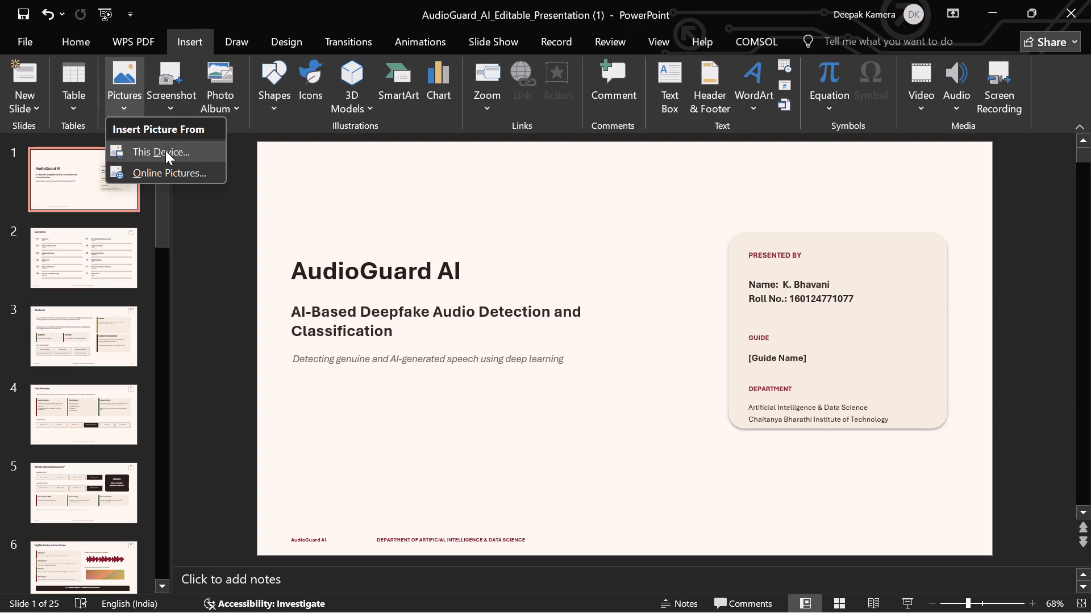
left_click(166, 151)
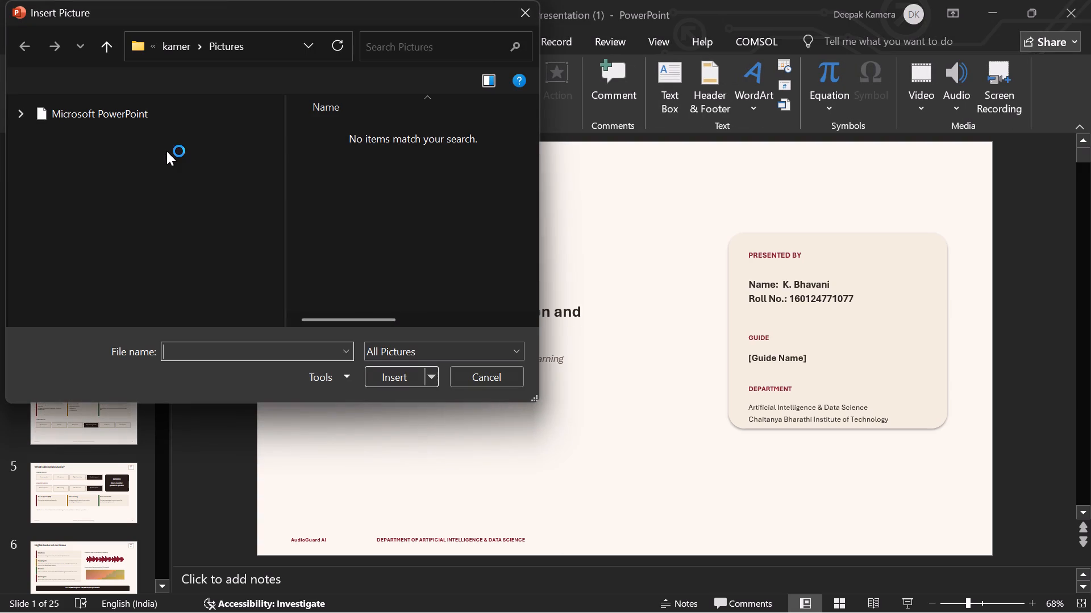
scroll(103, 246, "down", 2)
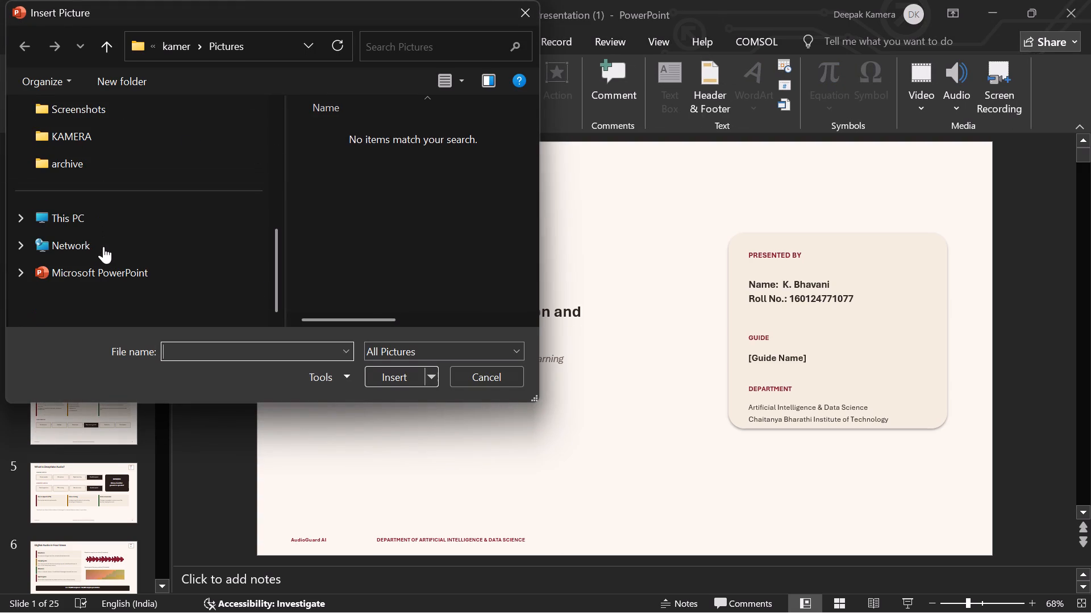
scroll(103, 246, "down", 1)
scroll(103, 246, "up", 2)
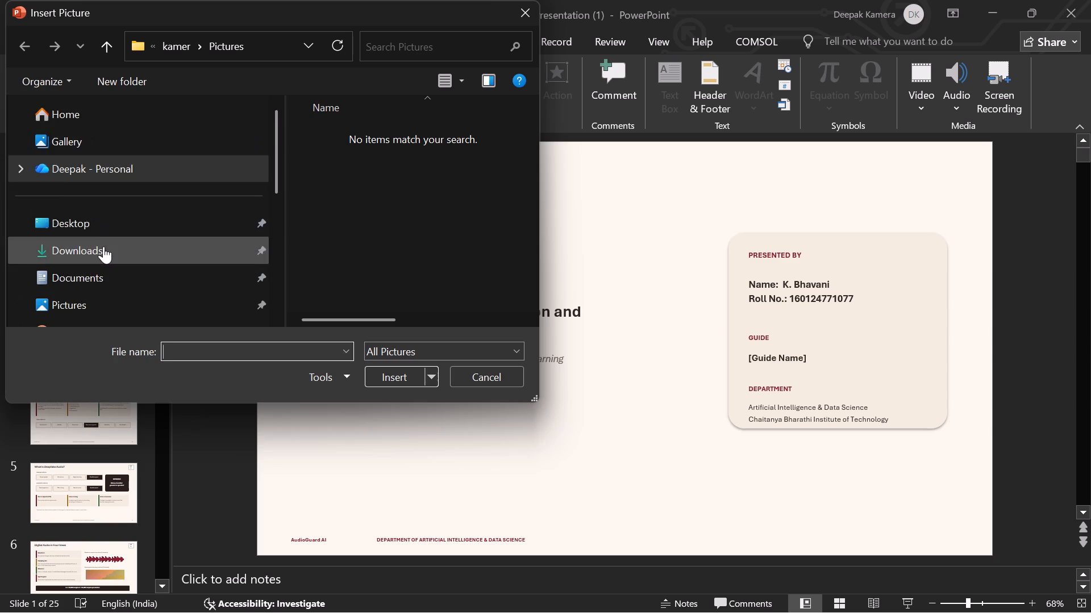
scroll(103, 246, "down", 1)
left_click(103, 295)
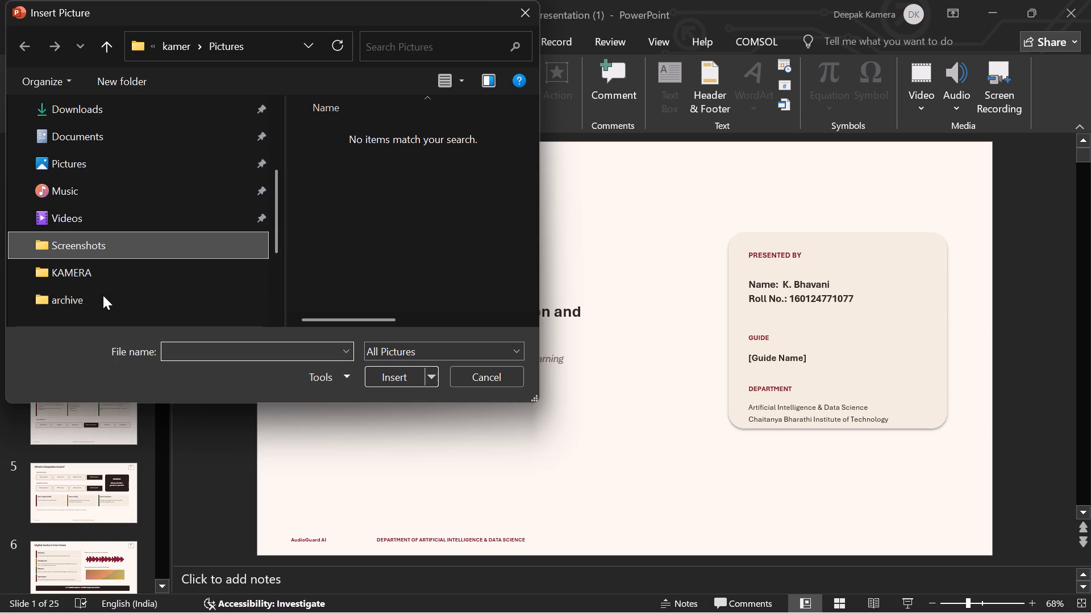
scroll(384, 188, "down", 1)
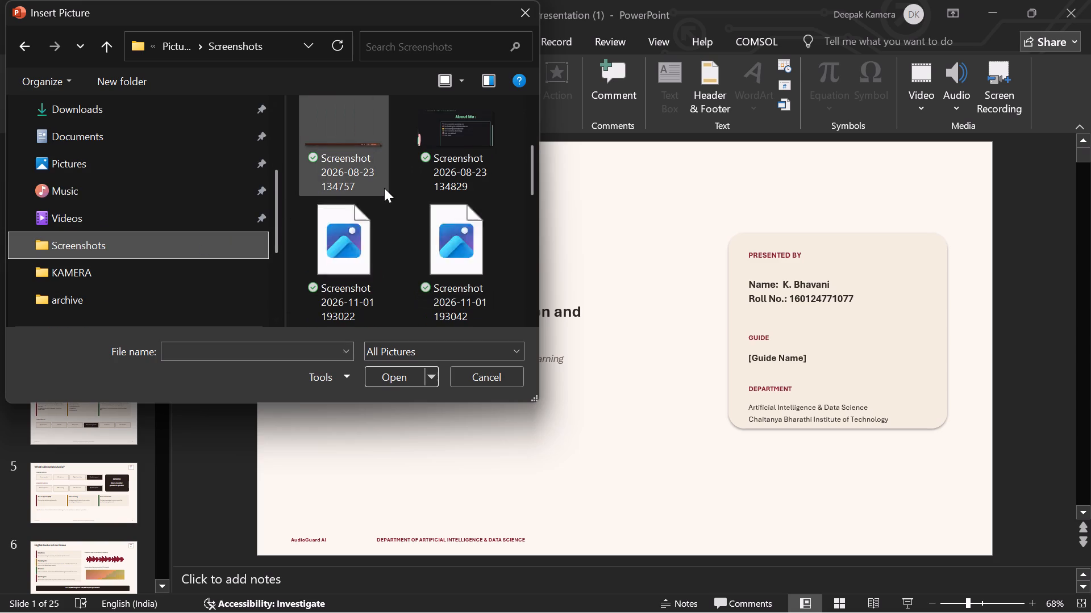
scroll(384, 188, "down", 1)
left_click(463, 282)
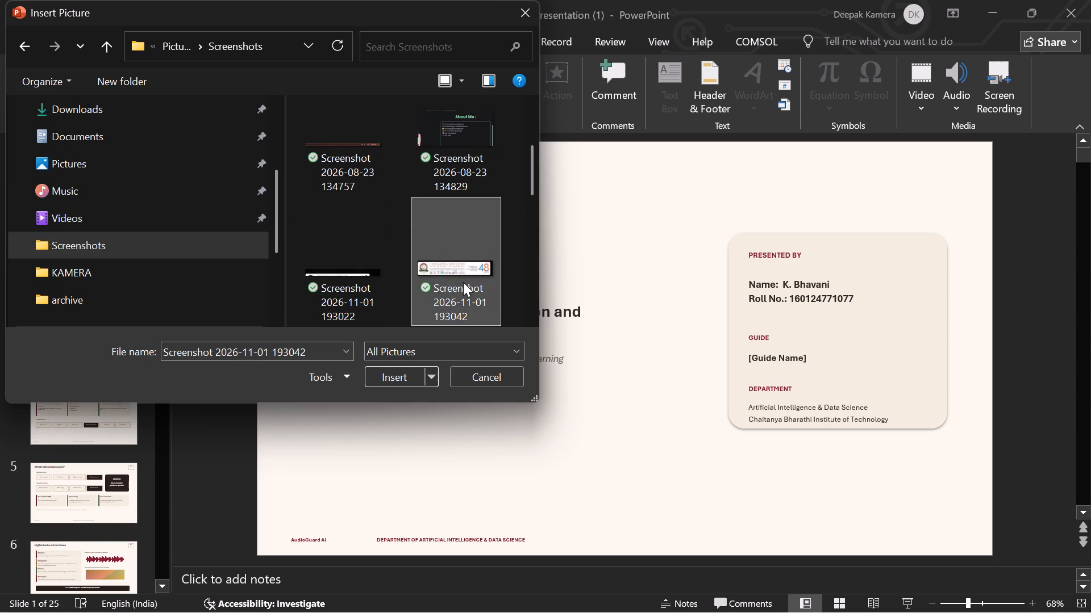
left_click(403, 385)
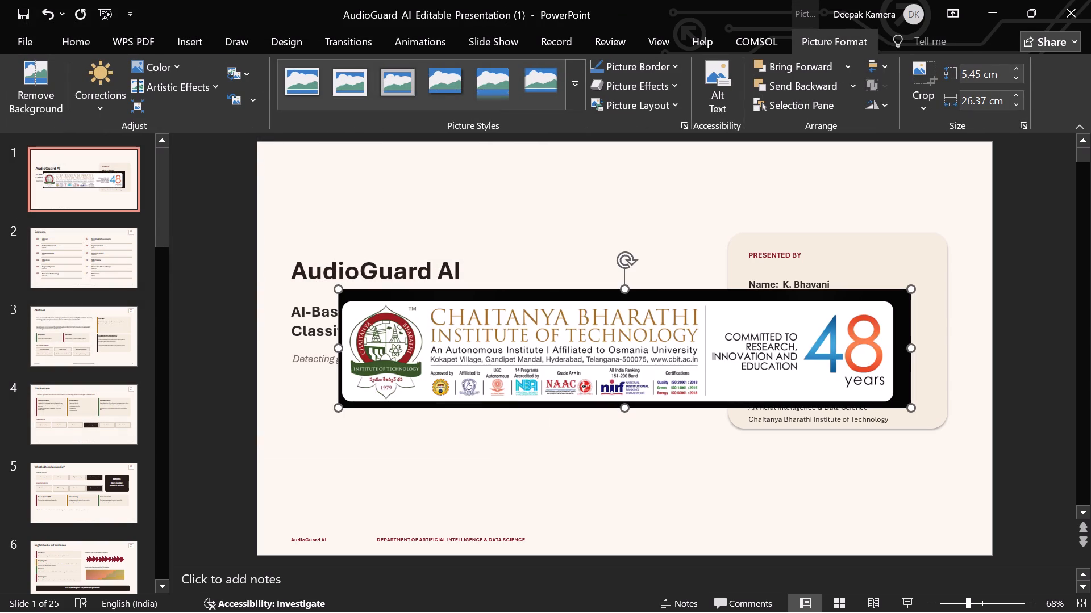
Shorten the institute banner picture to about 5.19 cm high and move it to the top edge of slide 1, above the AudioGuard AI title.
left_click_drag(626, 289, 627, 295)
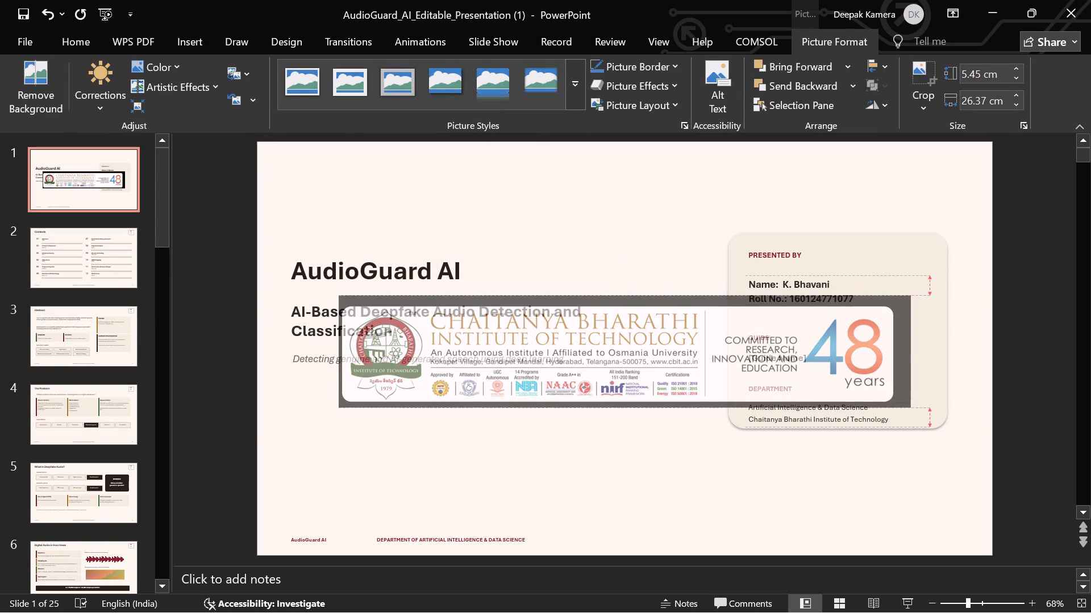
left_click_drag(627, 295, 628, 296)
left_click_drag(636, 354, 629, 272)
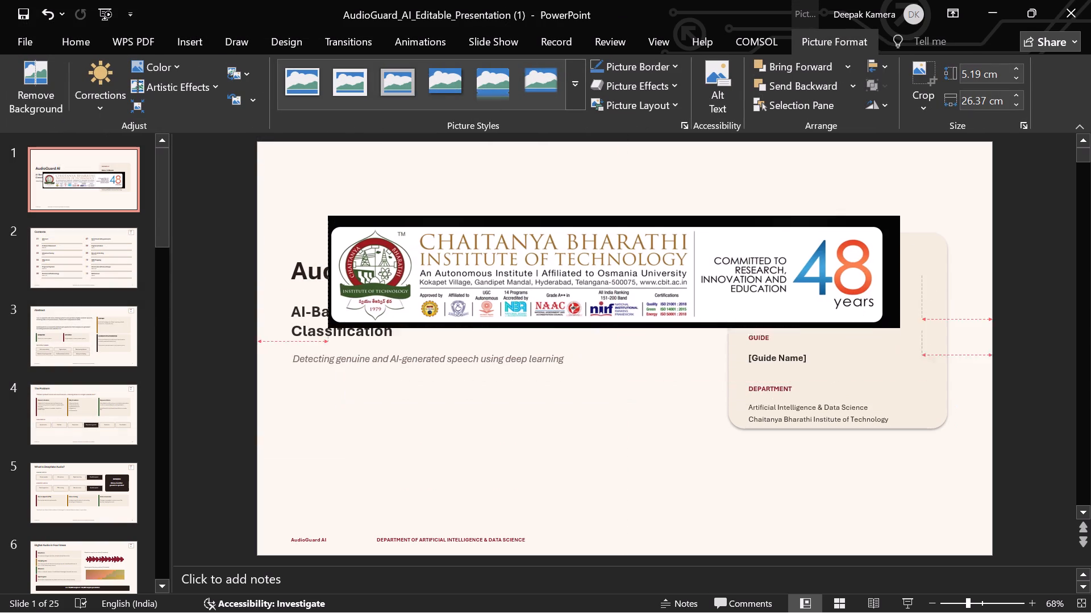
left_click_drag(629, 272, 614, 186)
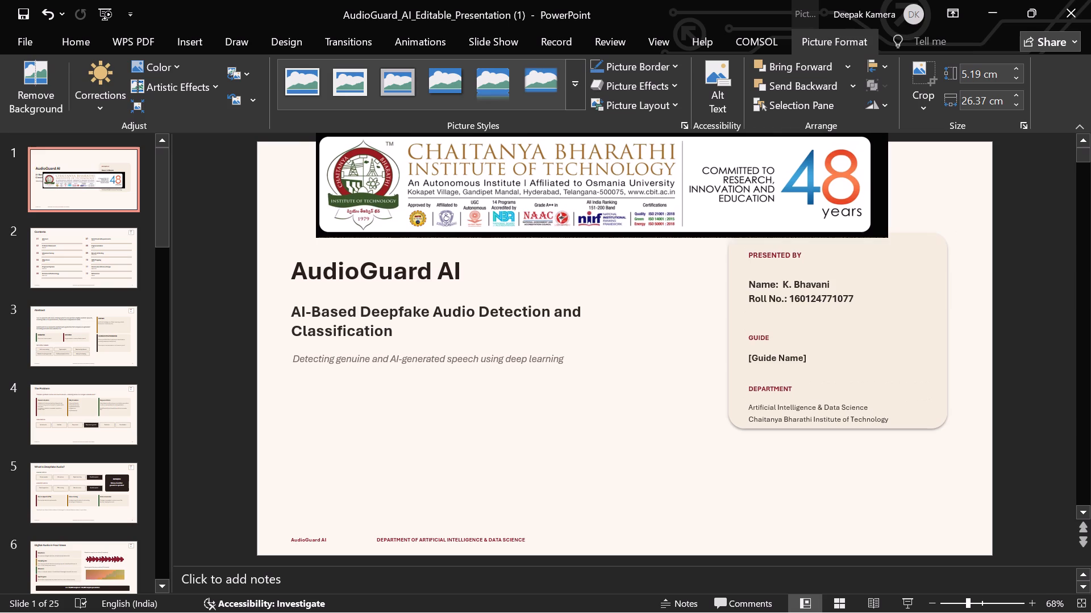
left_click_drag(614, 186, 615, 199)
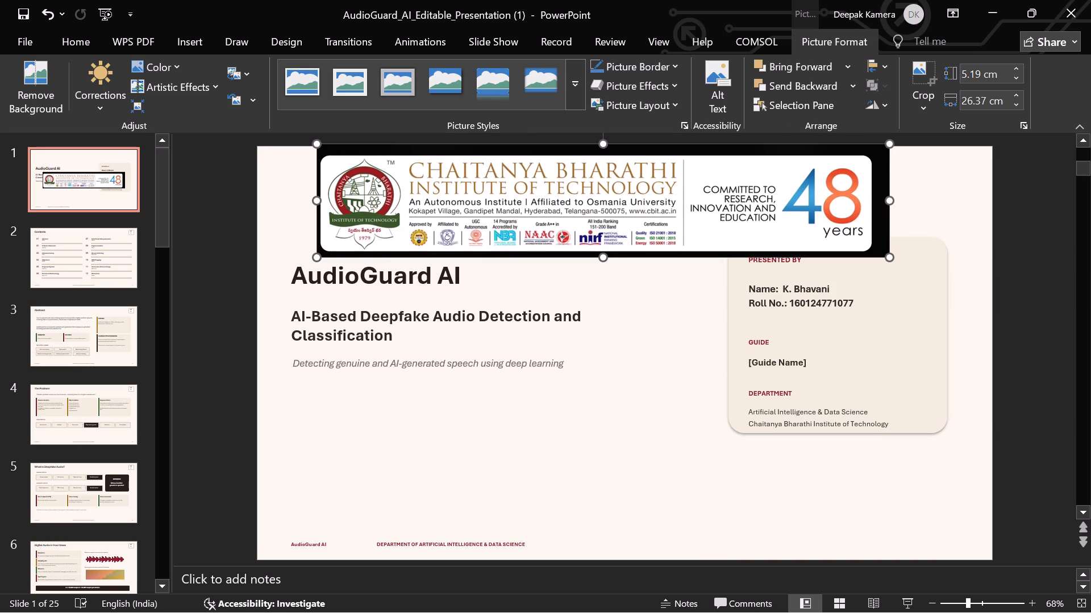
left_click(890, 358)
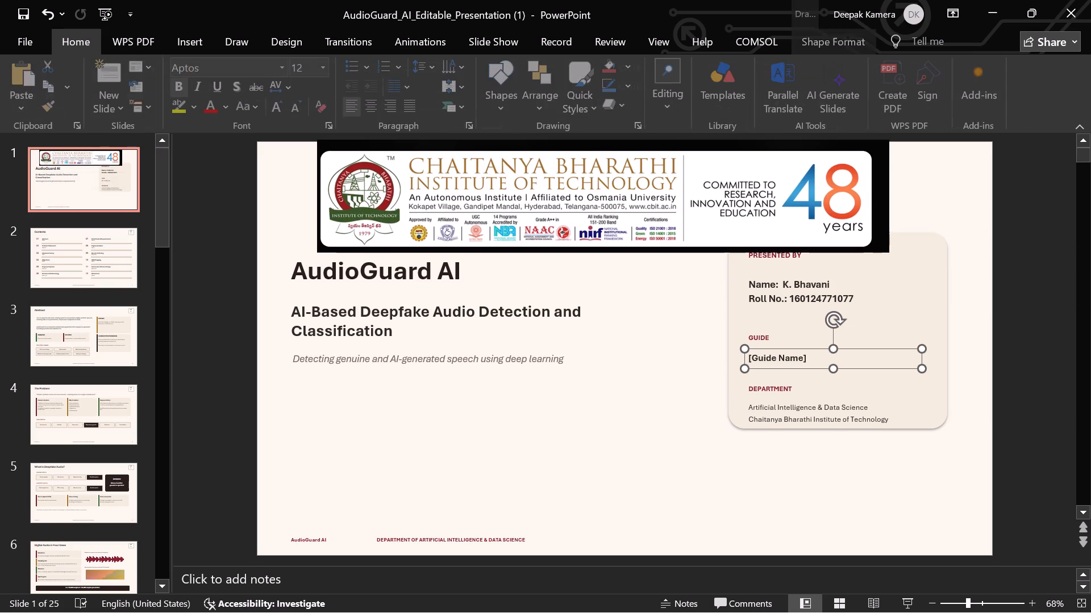
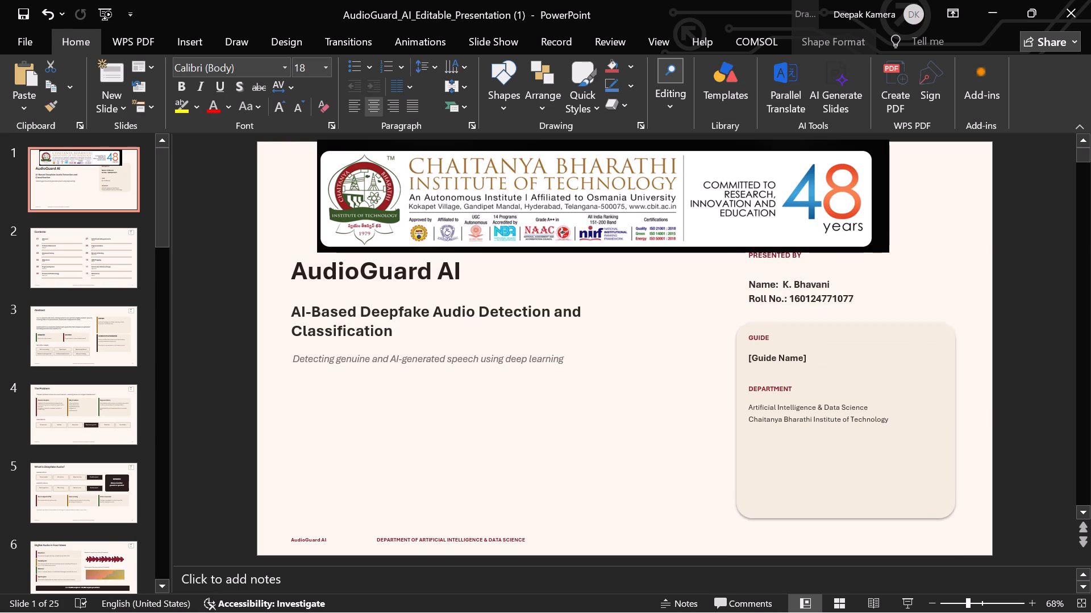
left_click_drag(946, 385, 943, 398)
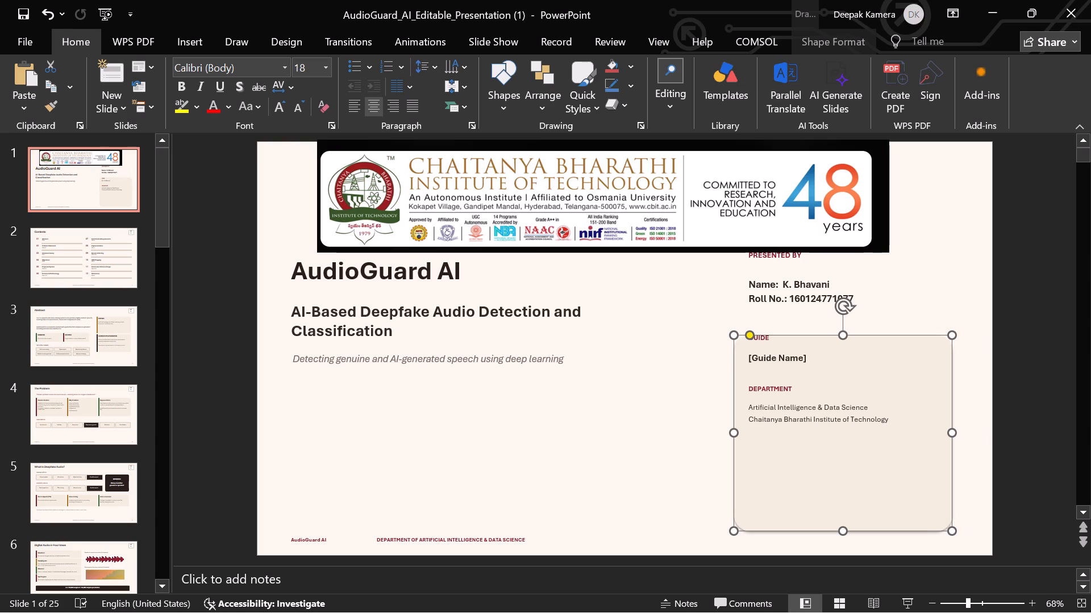
Enlarge the institute banner picture to about 5.49 cm high and 35.17 cm wide so it spans the full width of slide 1.
left_click(550, 220)
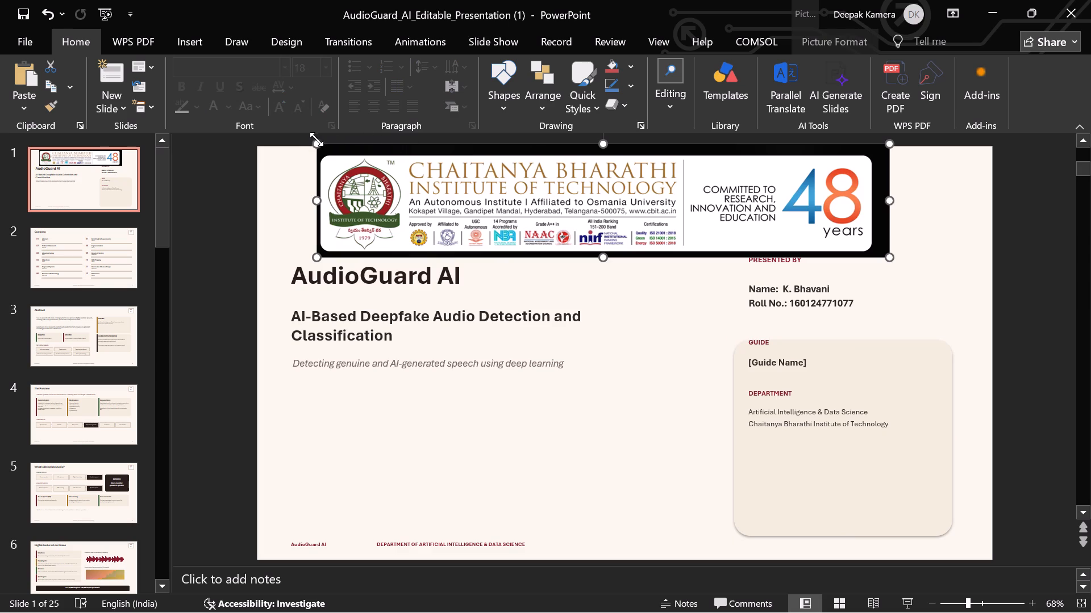
left_click_drag(317, 142, 317, 146)
left_click_drag(317, 146, 293, 154)
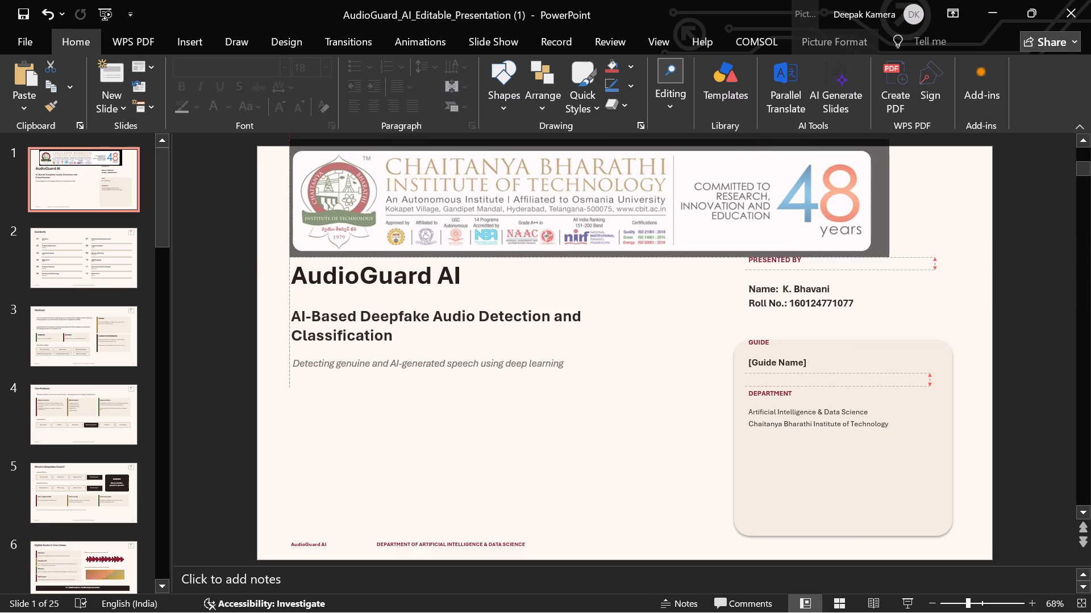
left_click_drag(293, 154, 293, 154)
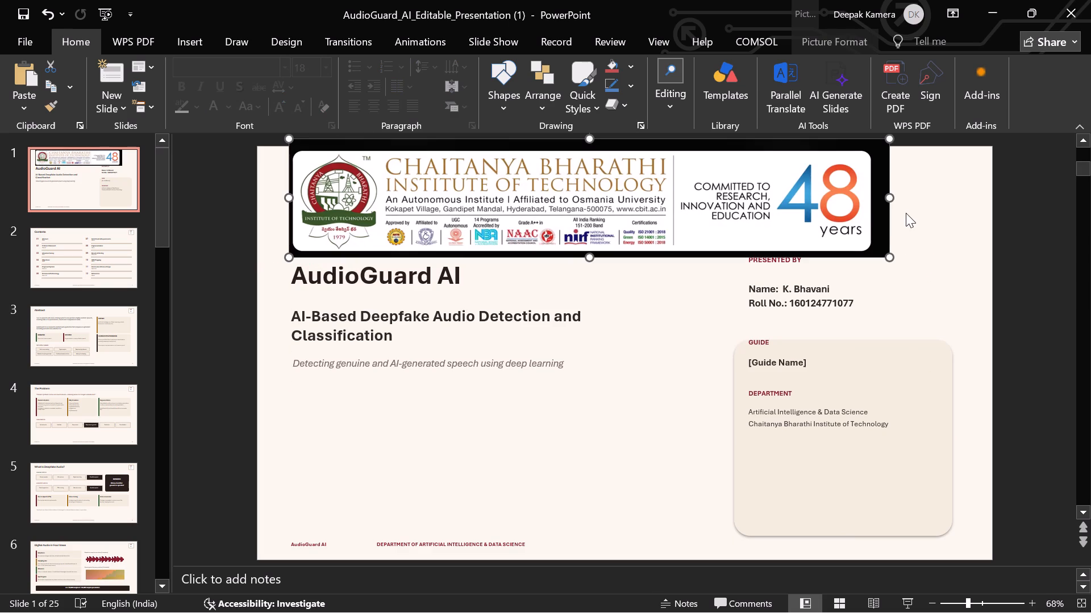
left_click_drag(888, 192, 911, 195)
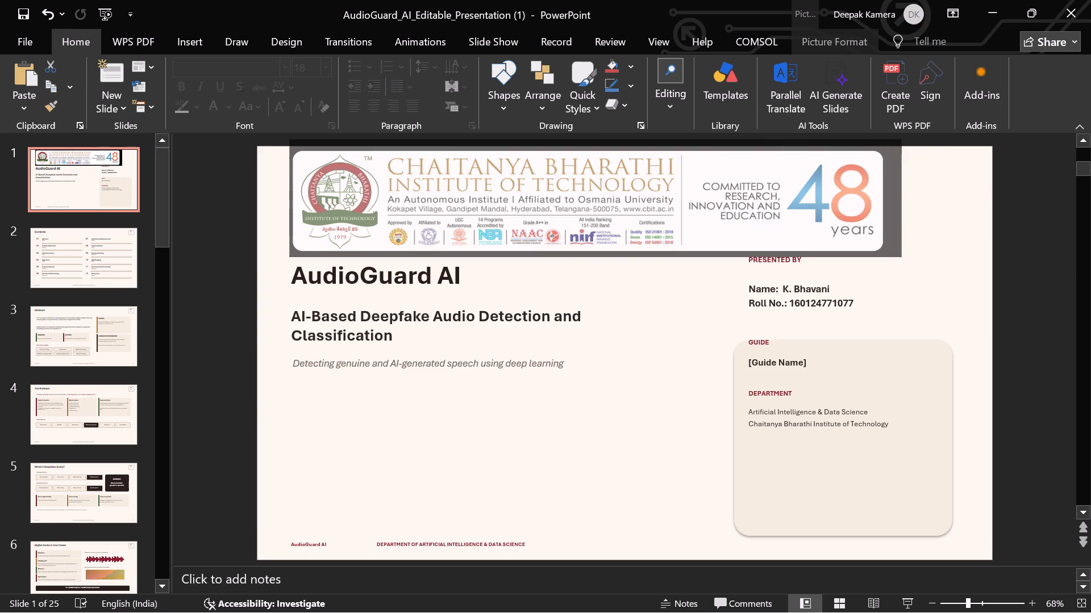
left_click_drag(911, 195, 1002, 188)
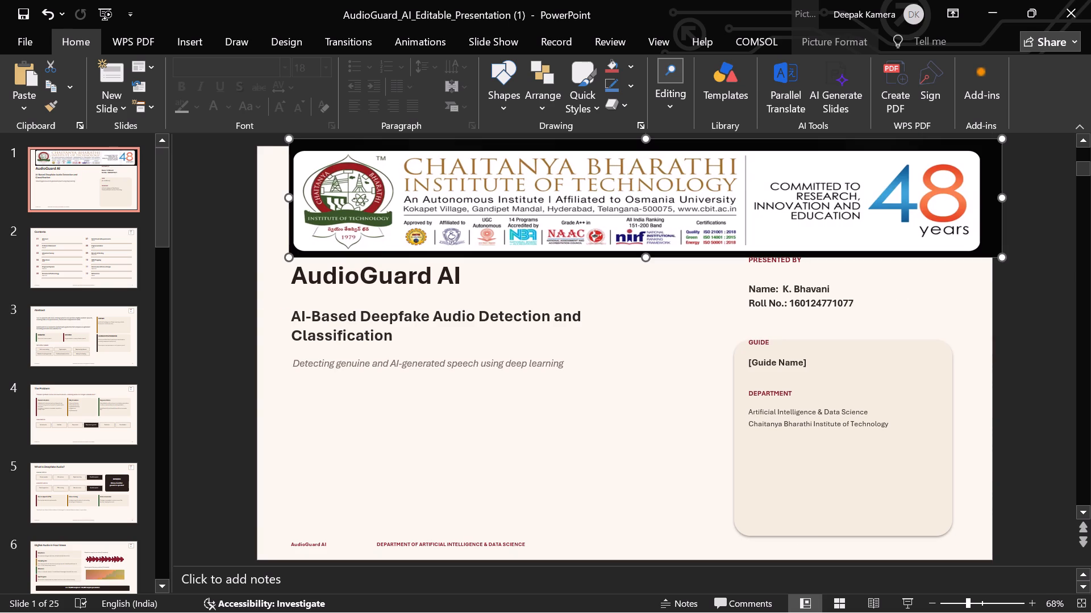
left_click_drag(289, 201, 261, 198)
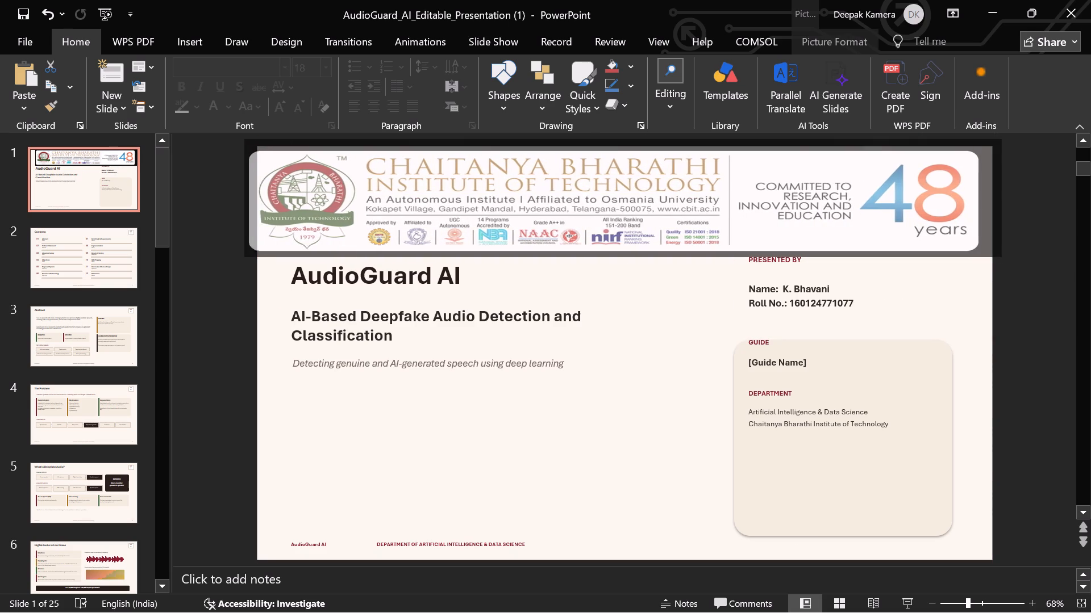
left_click_drag(261, 198, 254, 198)
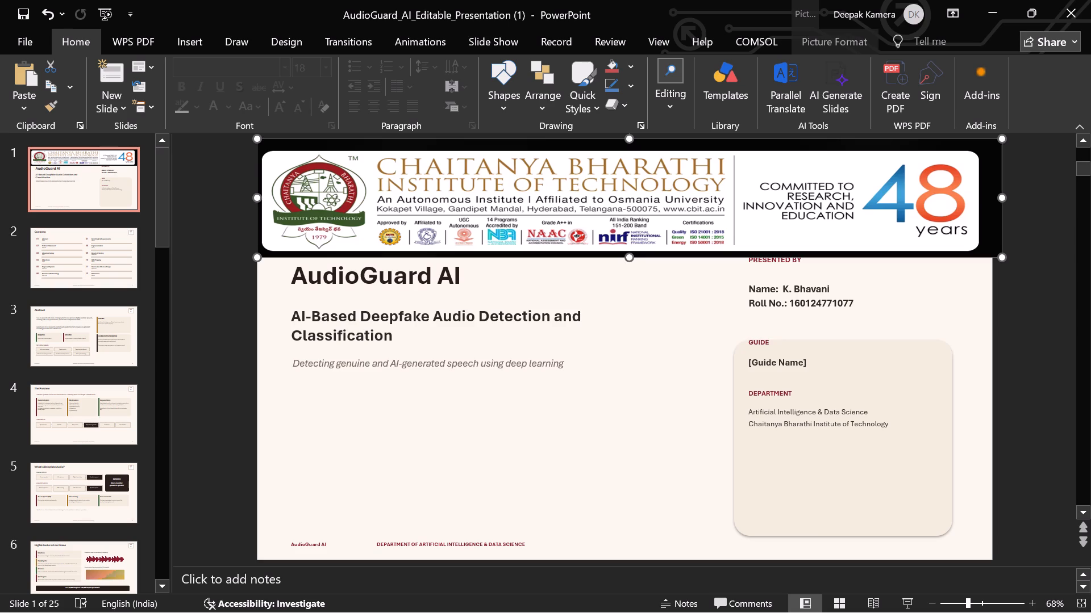
left_click_drag(1006, 199, 1023, 199)
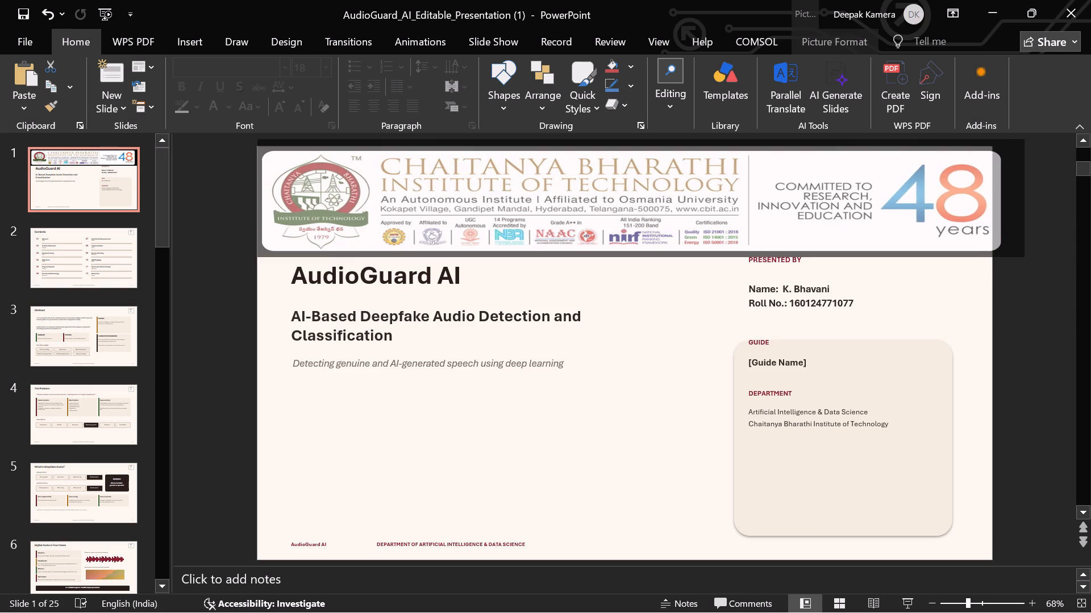
left_click_drag(1023, 199, 1010, 204)
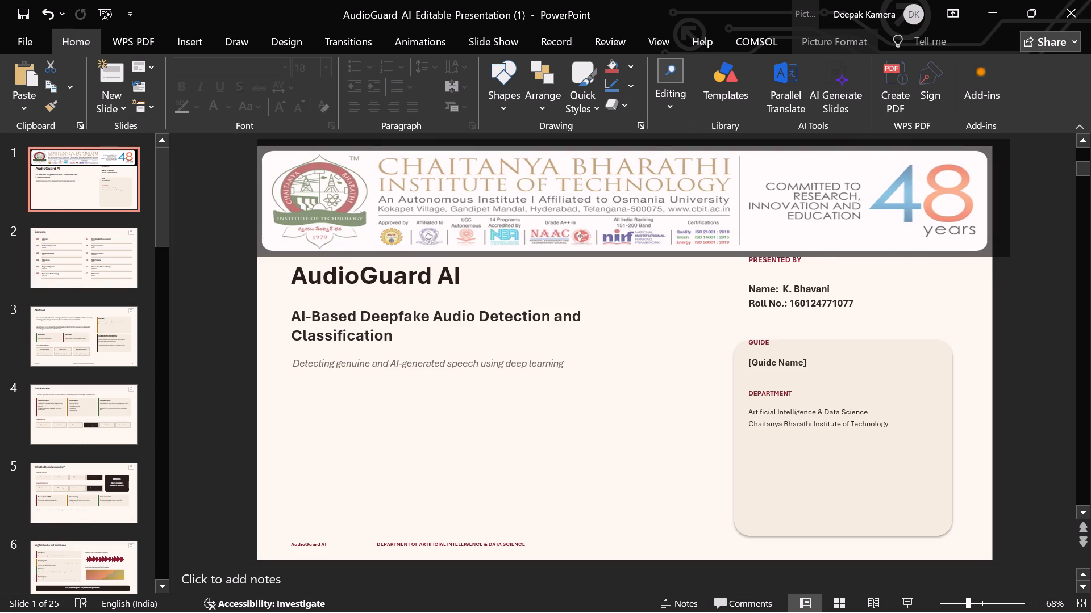
left_click_drag(1010, 204, 1014, 205)
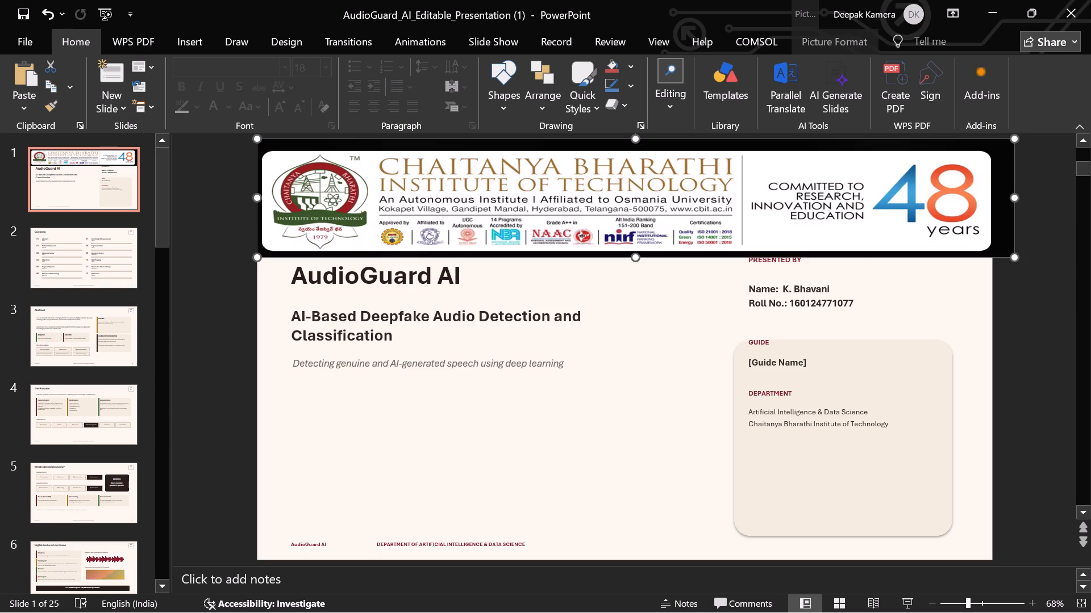
left_click(1023, 289)
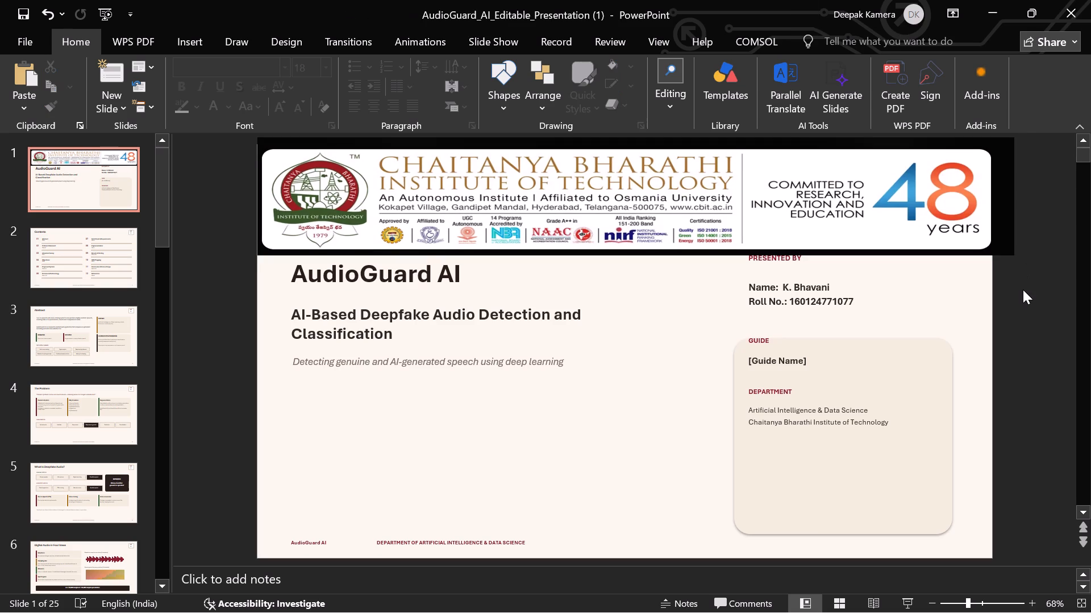
left_click(409, 189)
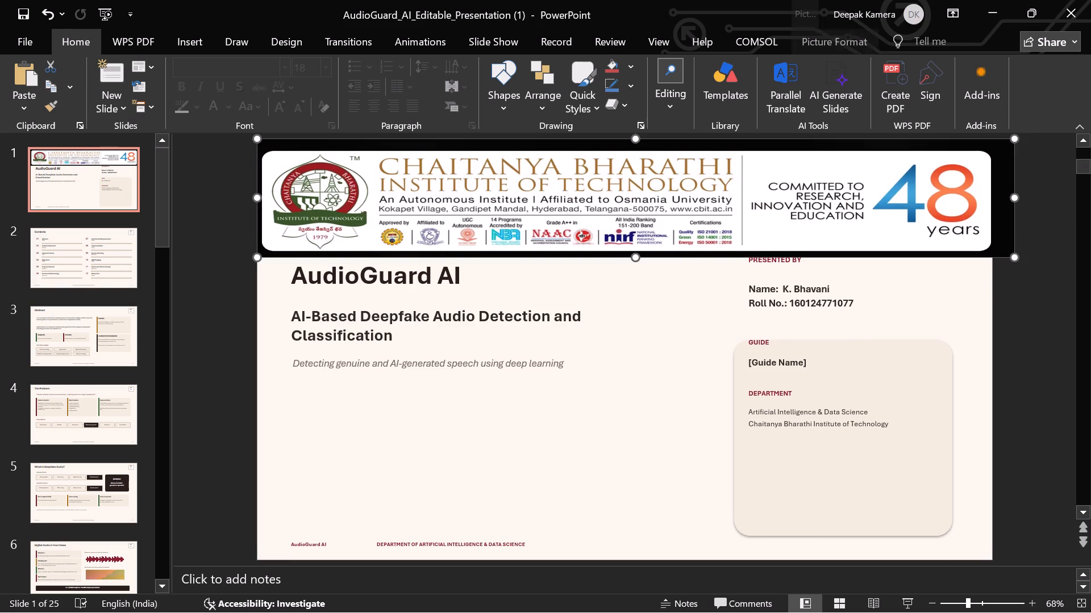
left_click_drag(257, 255, 255, 254)
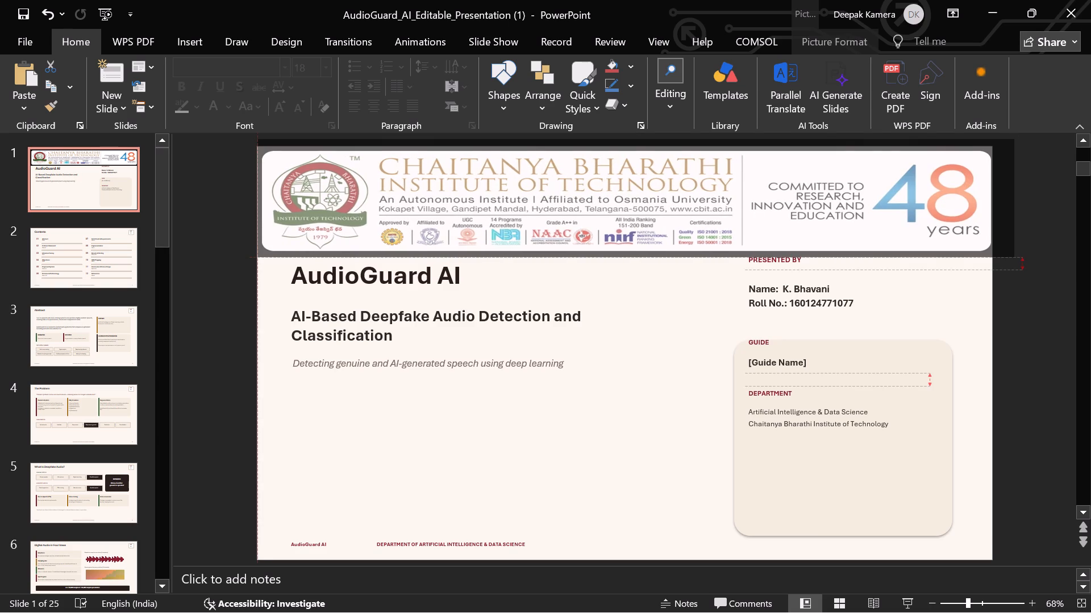
left_click_drag(255, 254, 251, 251)
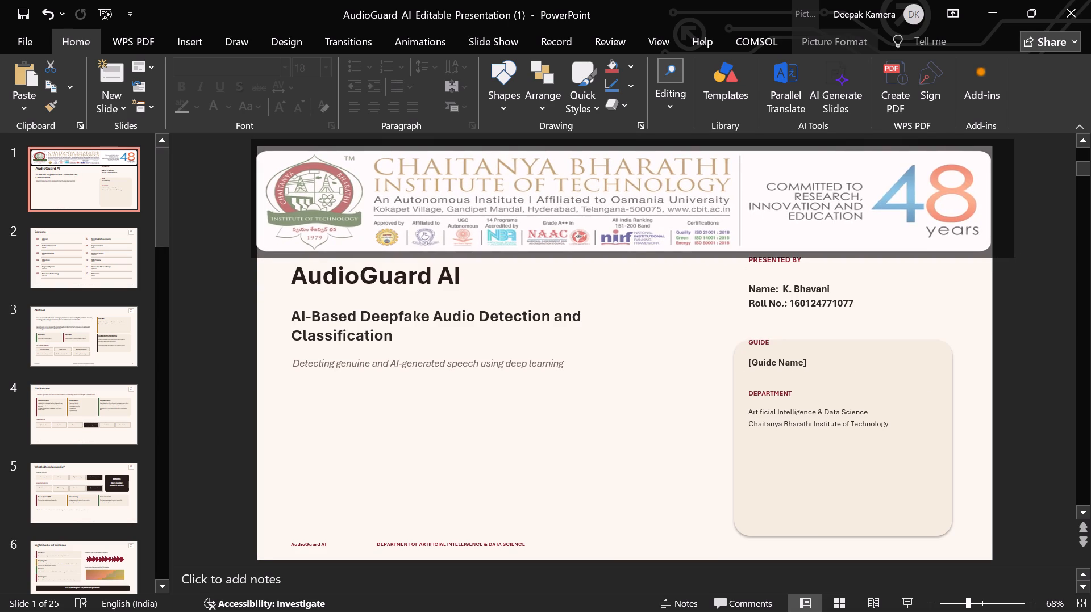
Reposition the widened banner picture so its upper-left corner meets the upper-left corner of slide 1.
left_click(444, 187)
left_click_drag(444, 187, 433, 179)
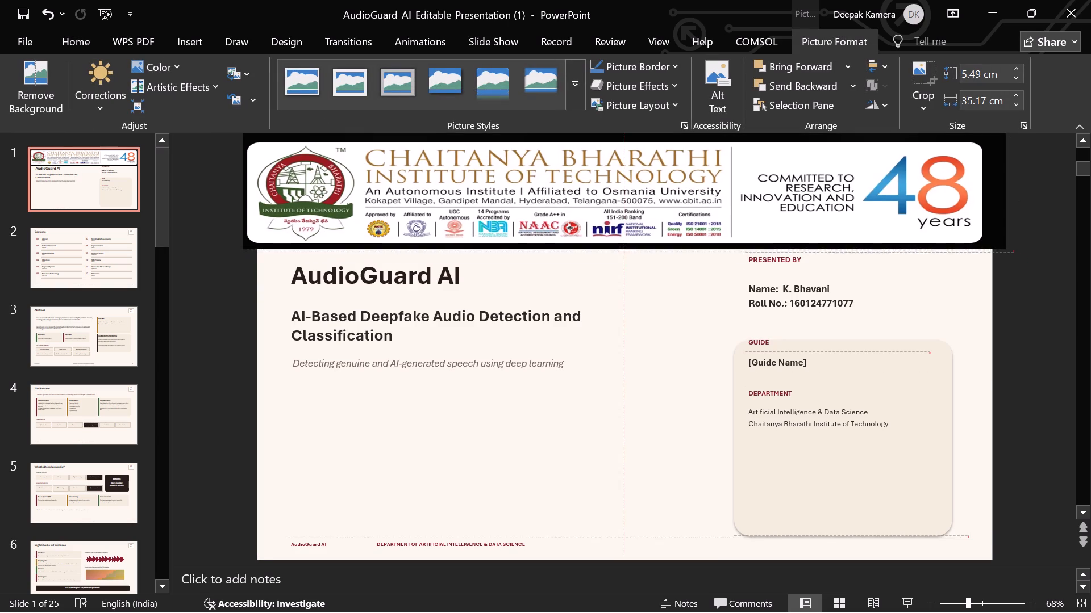
left_click_drag(433, 179, 443, 173)
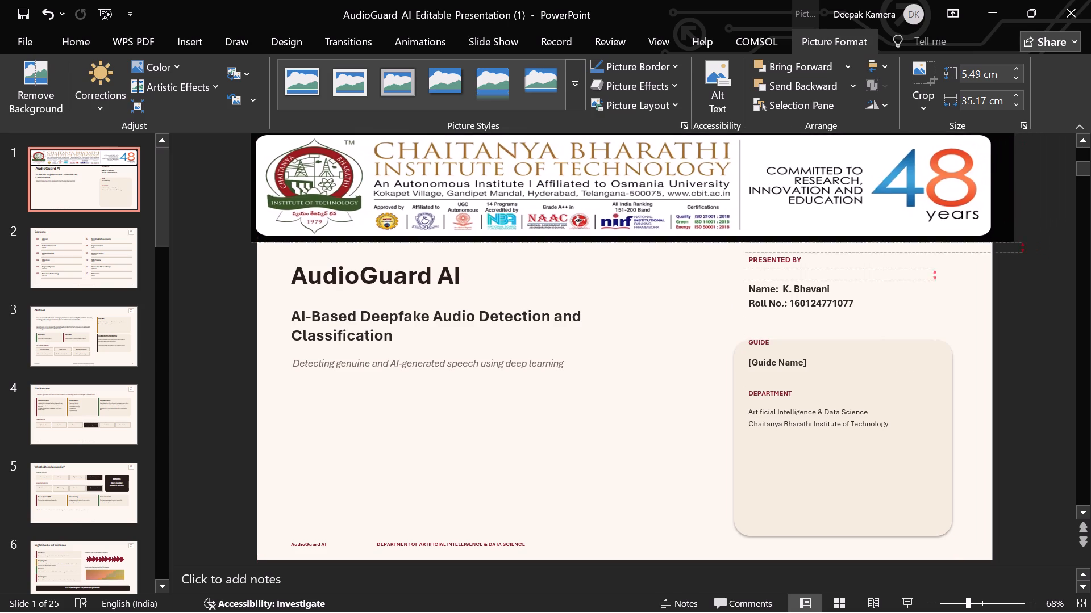
left_click_drag(443, 173, 445, 142)
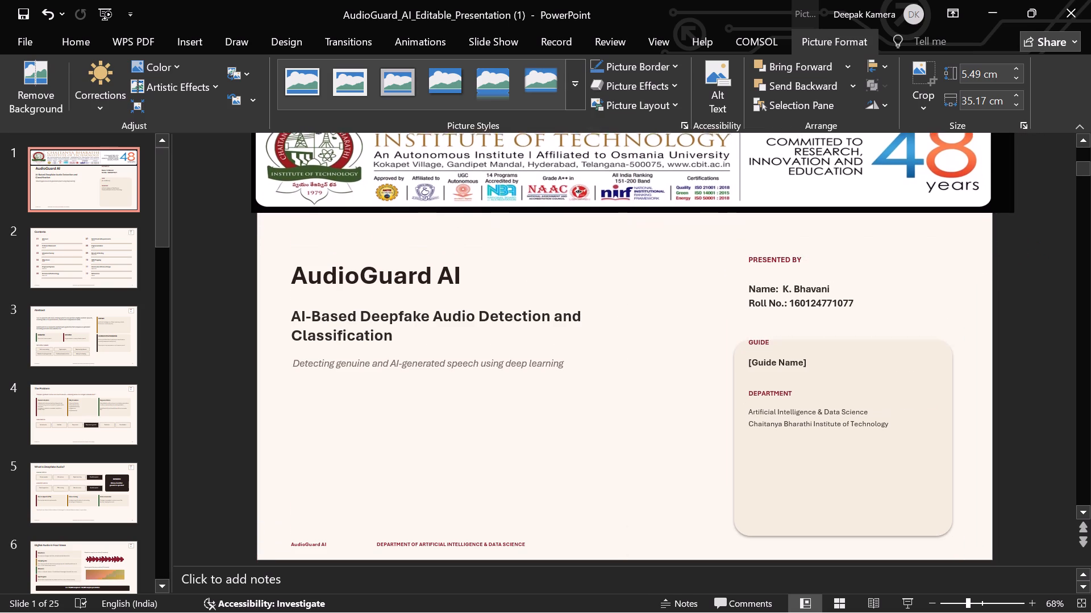
left_click_drag(445, 142, 447, 180)
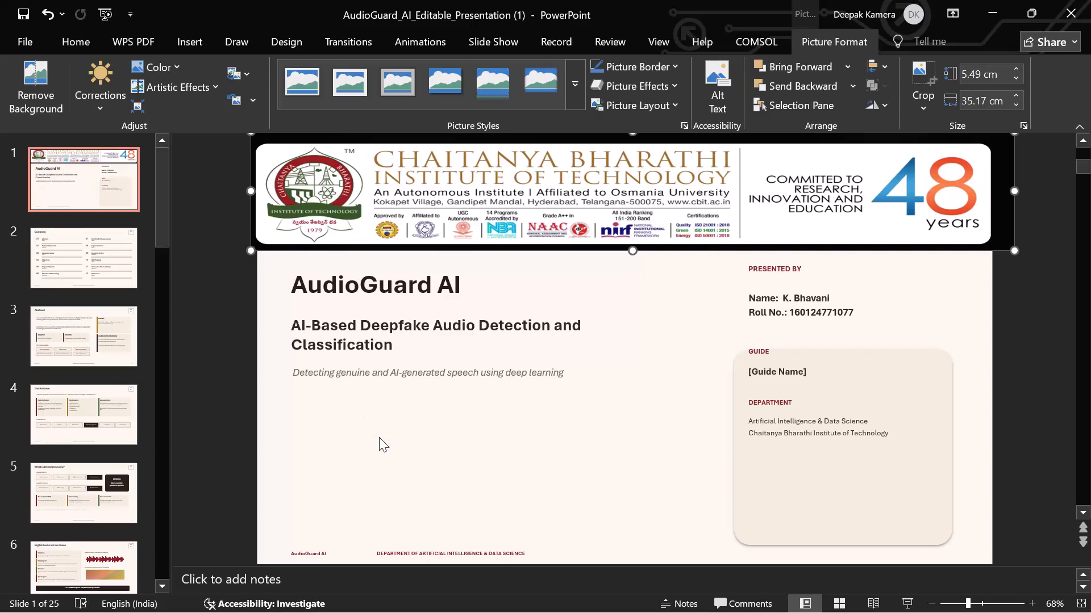
left_click(379, 437)
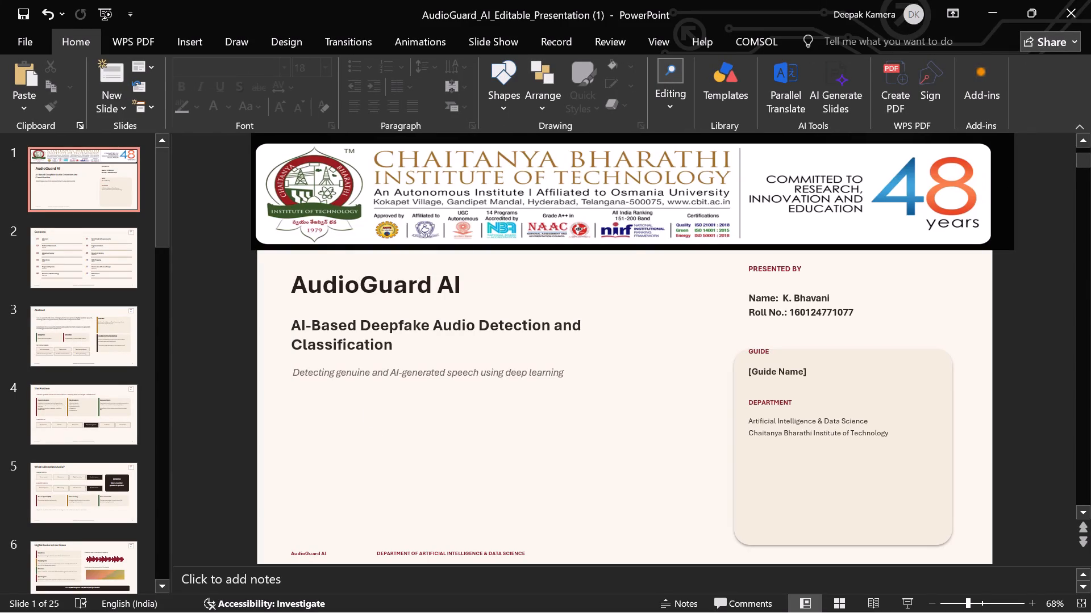
left_click_drag(348, 211, 356, 242)
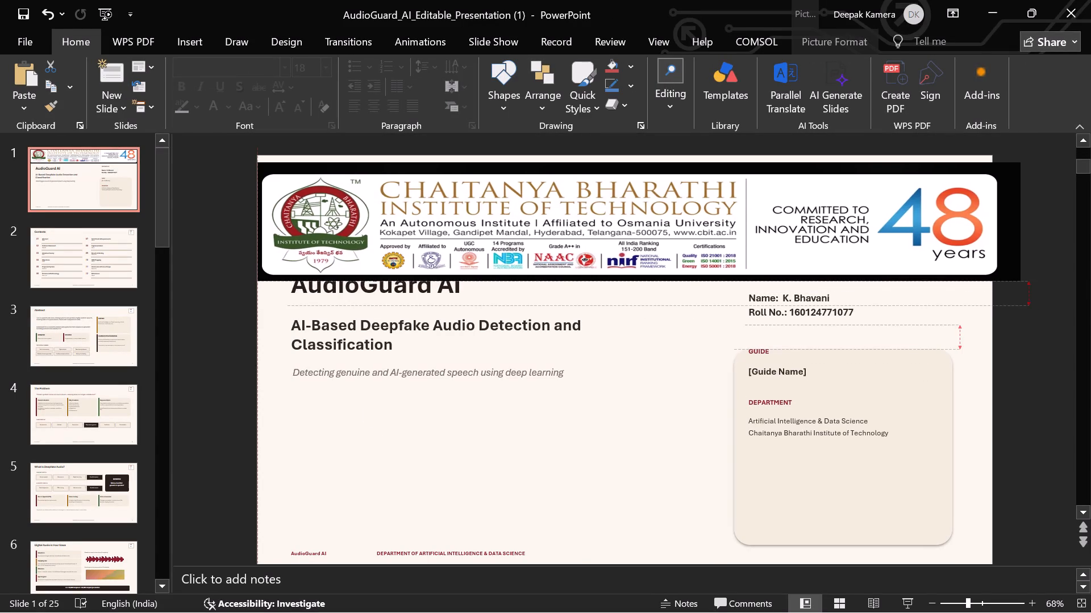
left_click_drag(356, 242, 355, 233)
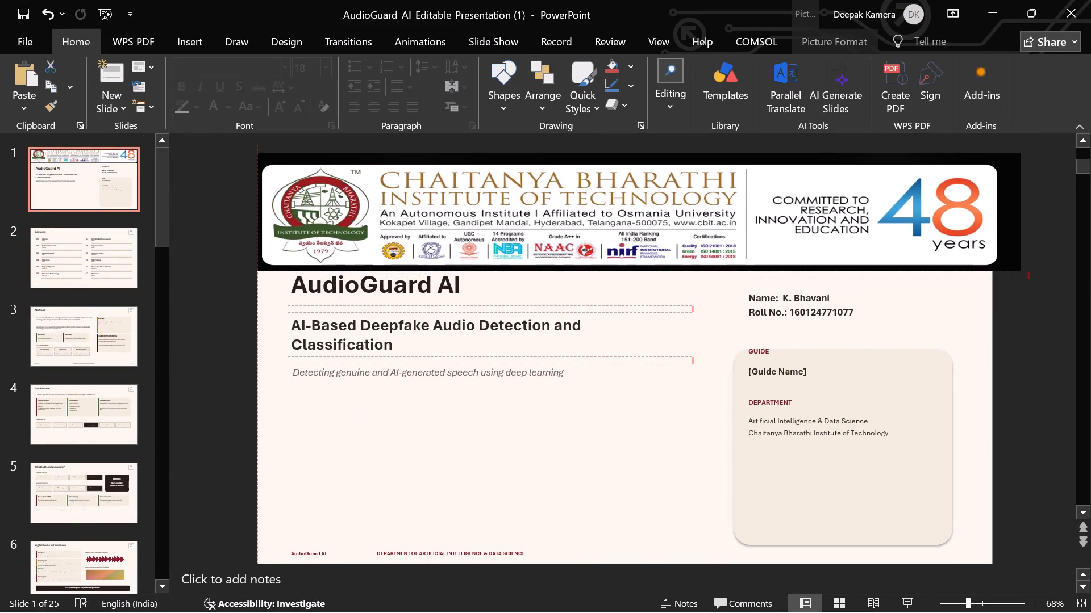
left_click_drag(355, 233, 352, 236)
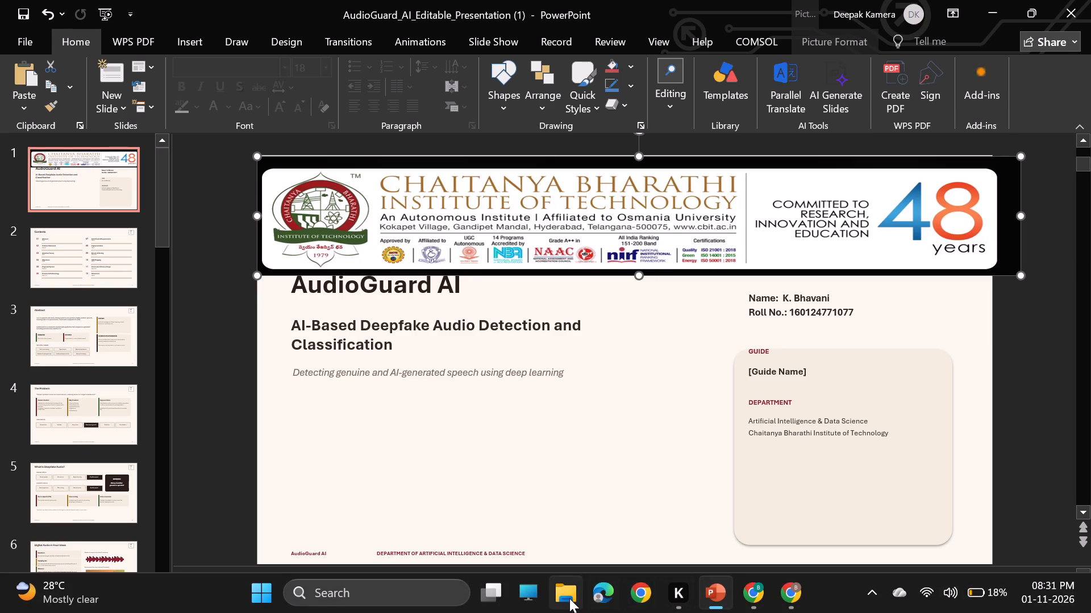
left_click(569, 598)
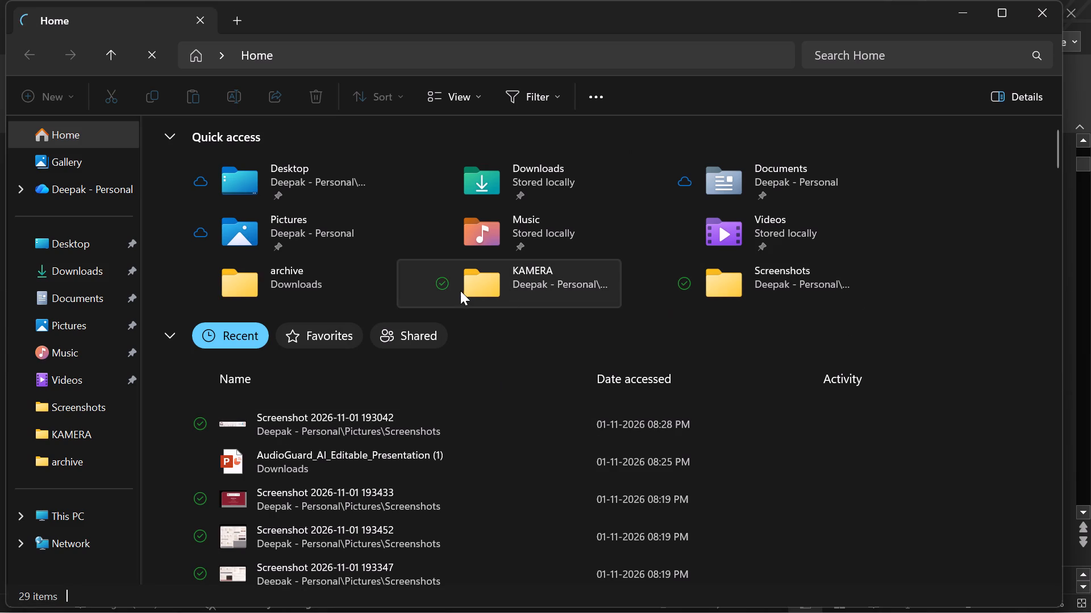
left_click(379, 431)
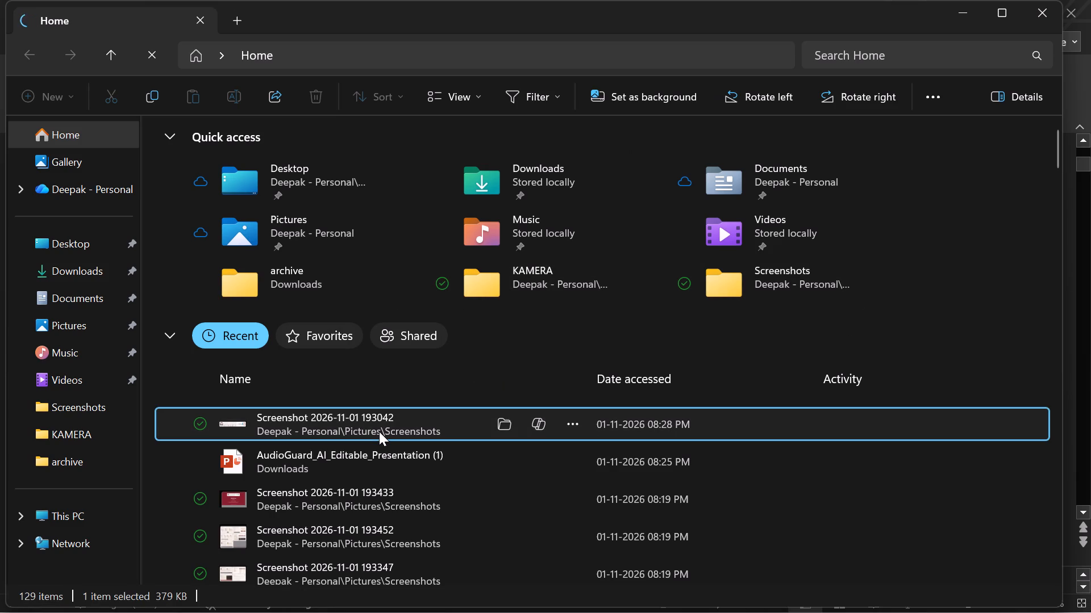
double_click(379, 431)
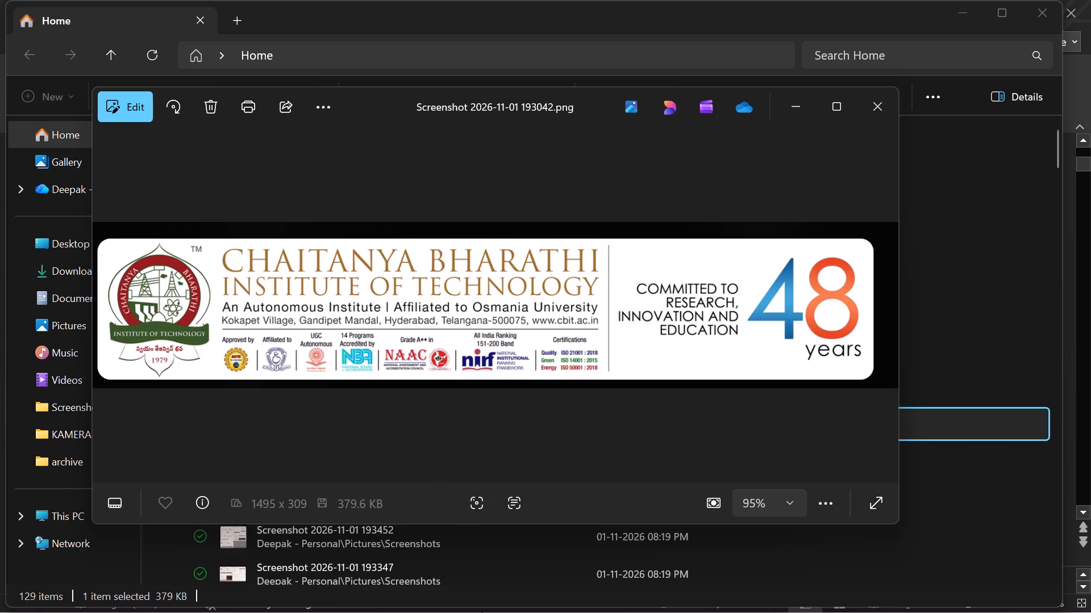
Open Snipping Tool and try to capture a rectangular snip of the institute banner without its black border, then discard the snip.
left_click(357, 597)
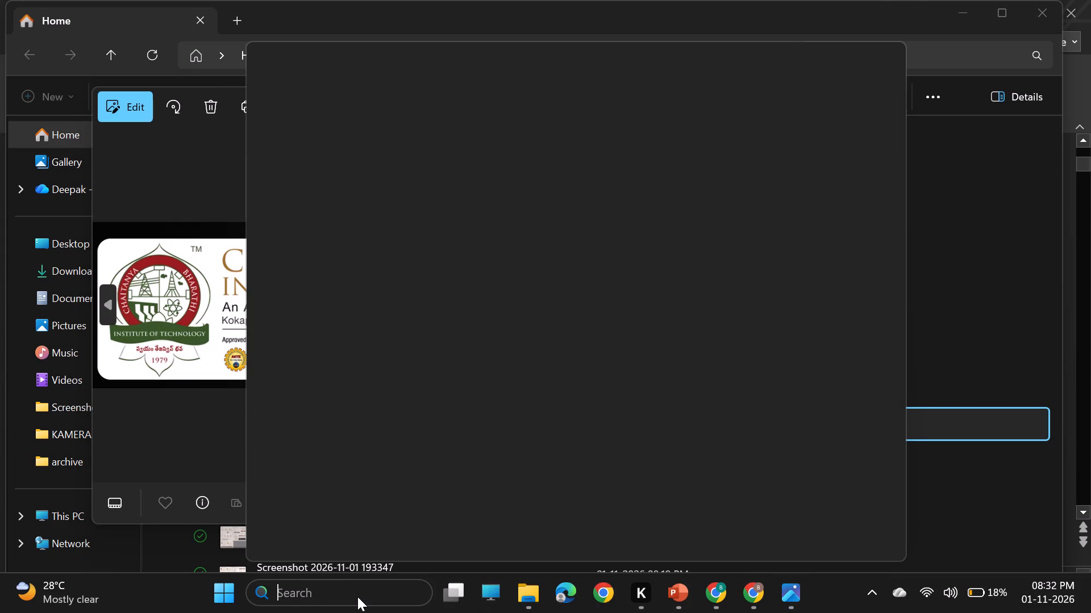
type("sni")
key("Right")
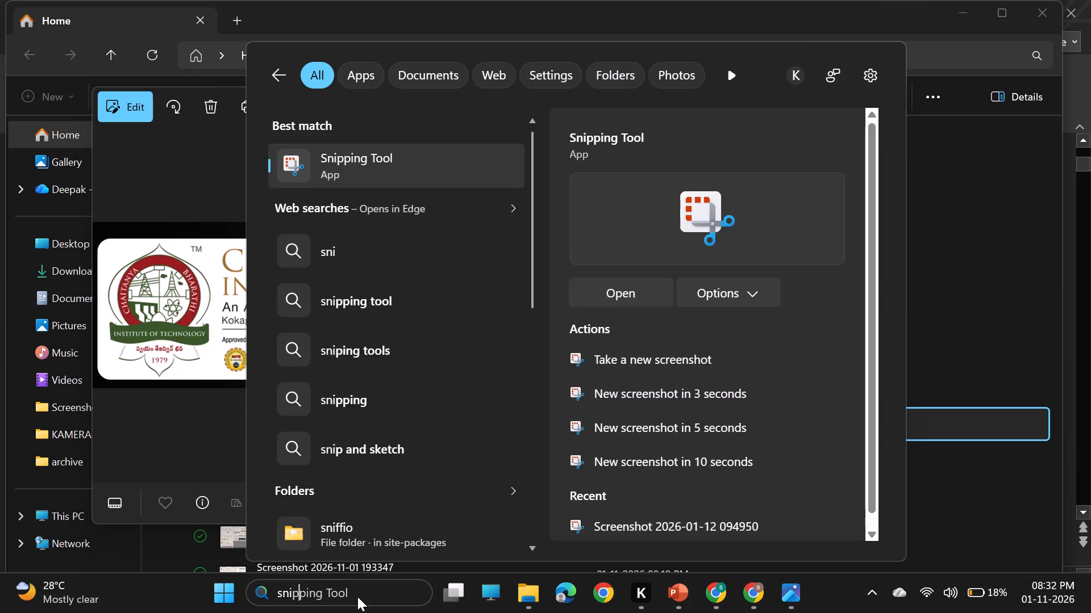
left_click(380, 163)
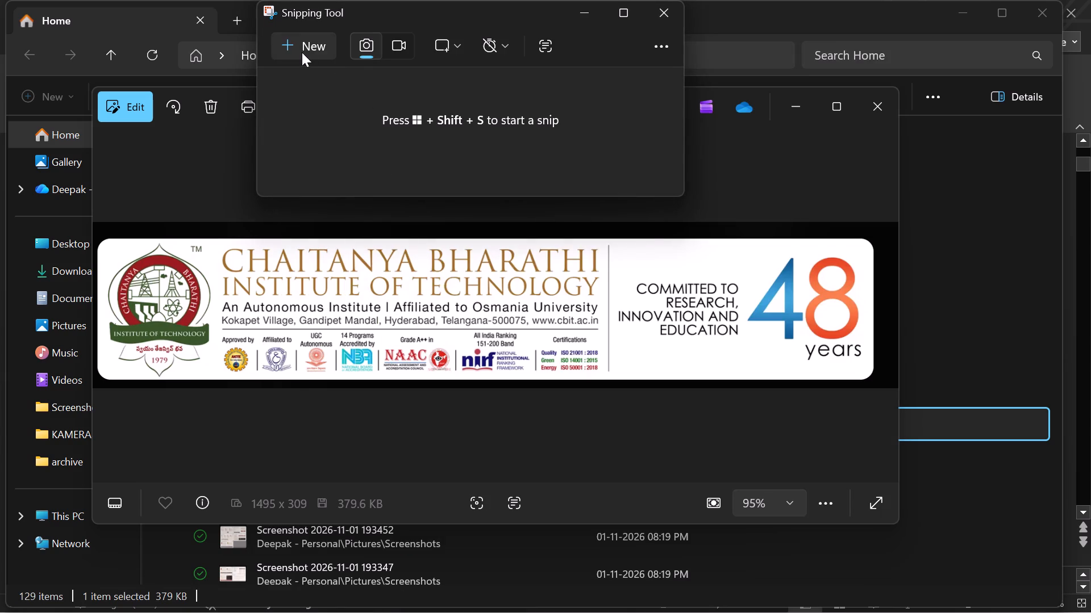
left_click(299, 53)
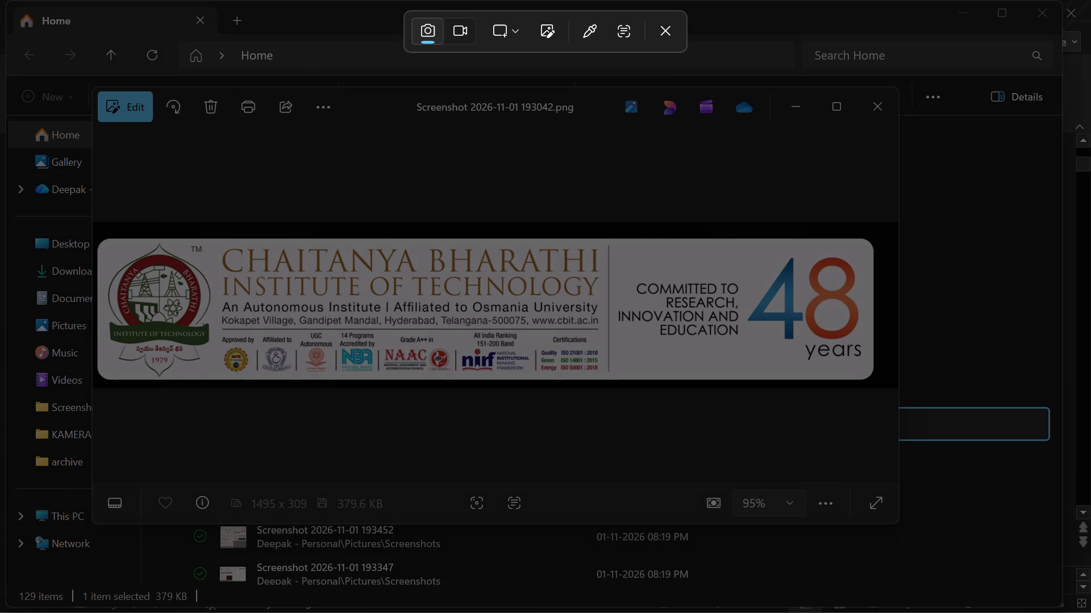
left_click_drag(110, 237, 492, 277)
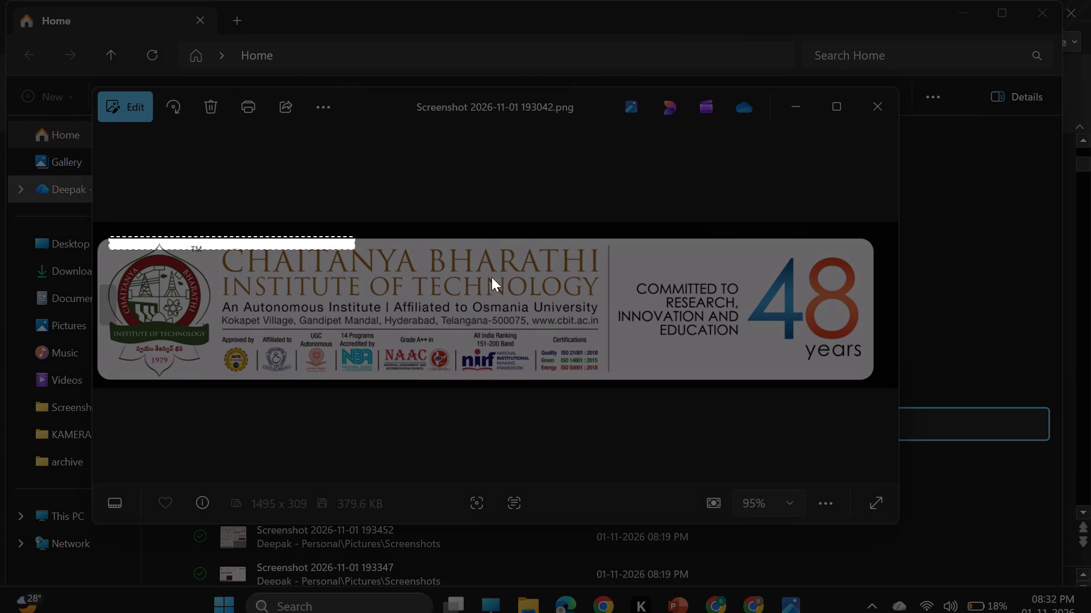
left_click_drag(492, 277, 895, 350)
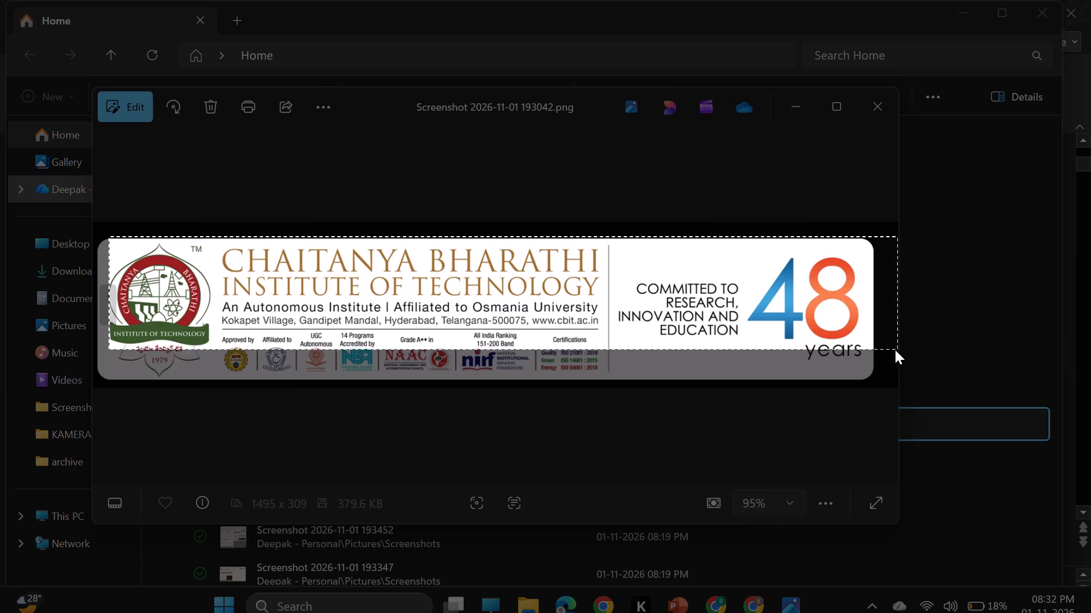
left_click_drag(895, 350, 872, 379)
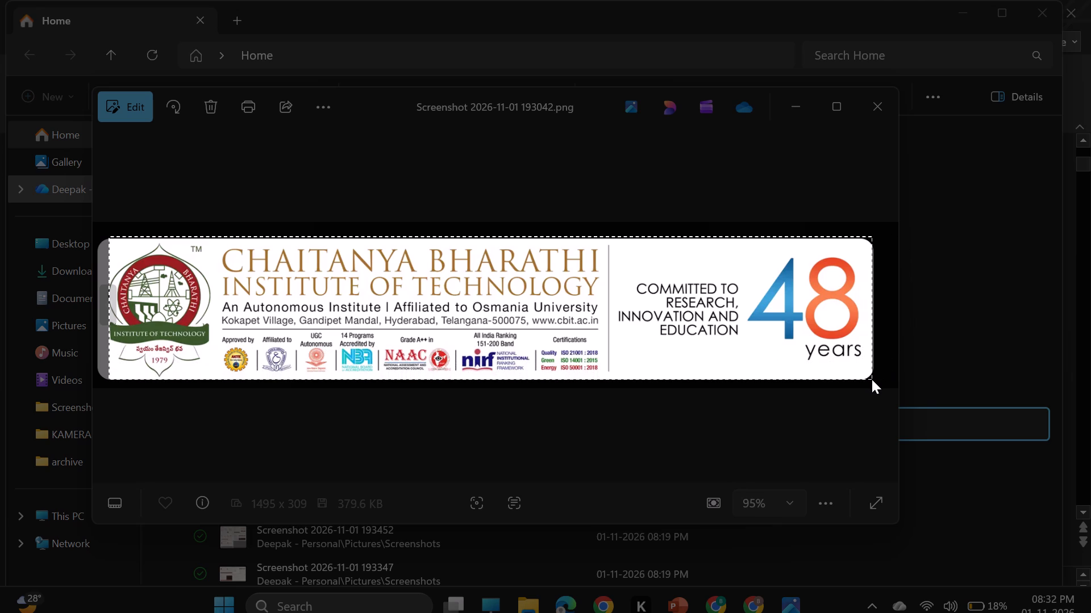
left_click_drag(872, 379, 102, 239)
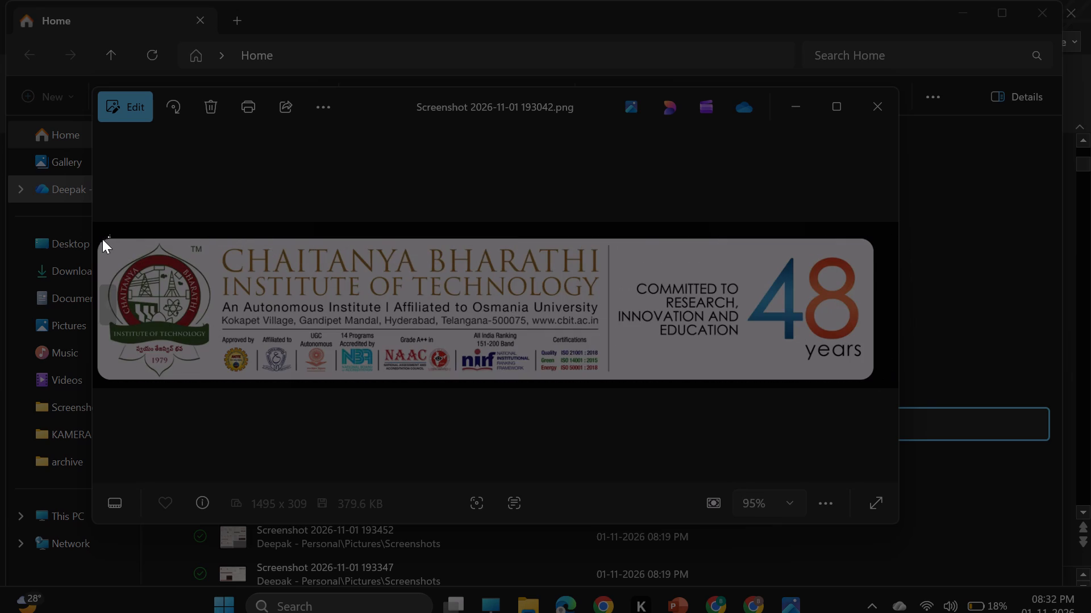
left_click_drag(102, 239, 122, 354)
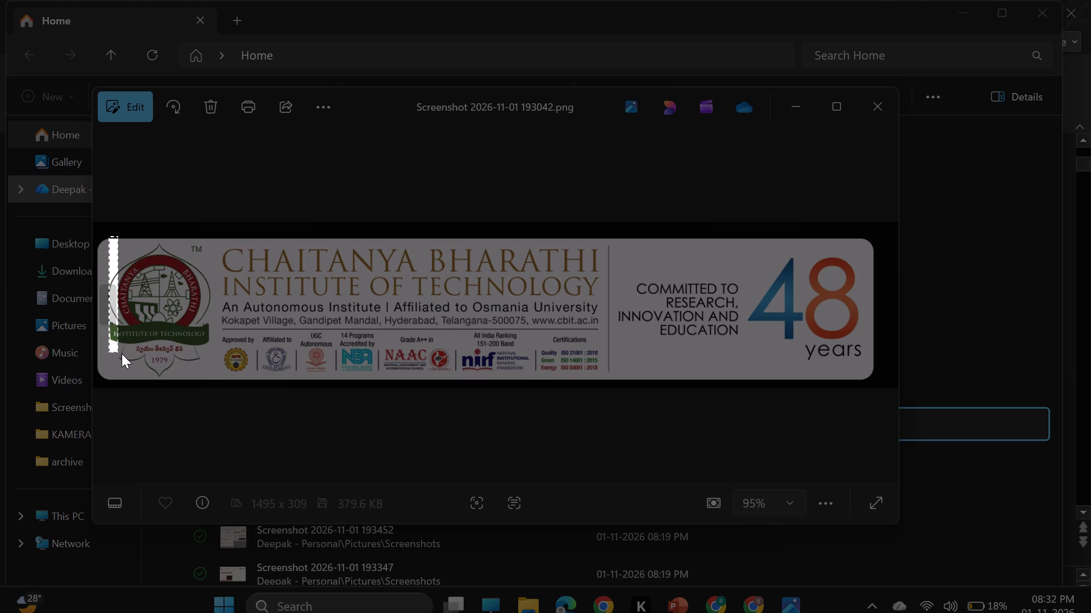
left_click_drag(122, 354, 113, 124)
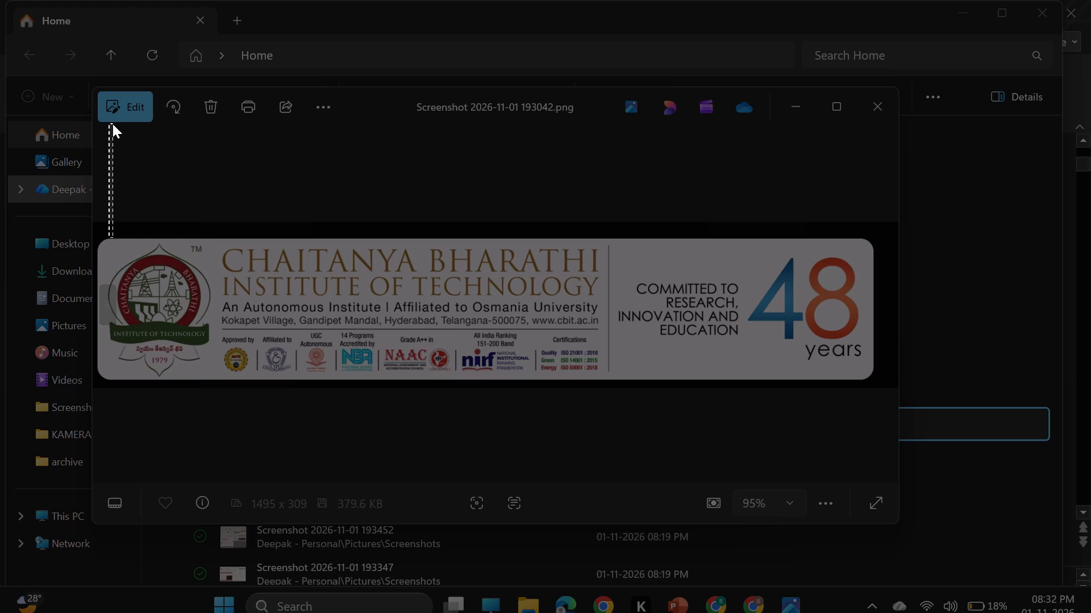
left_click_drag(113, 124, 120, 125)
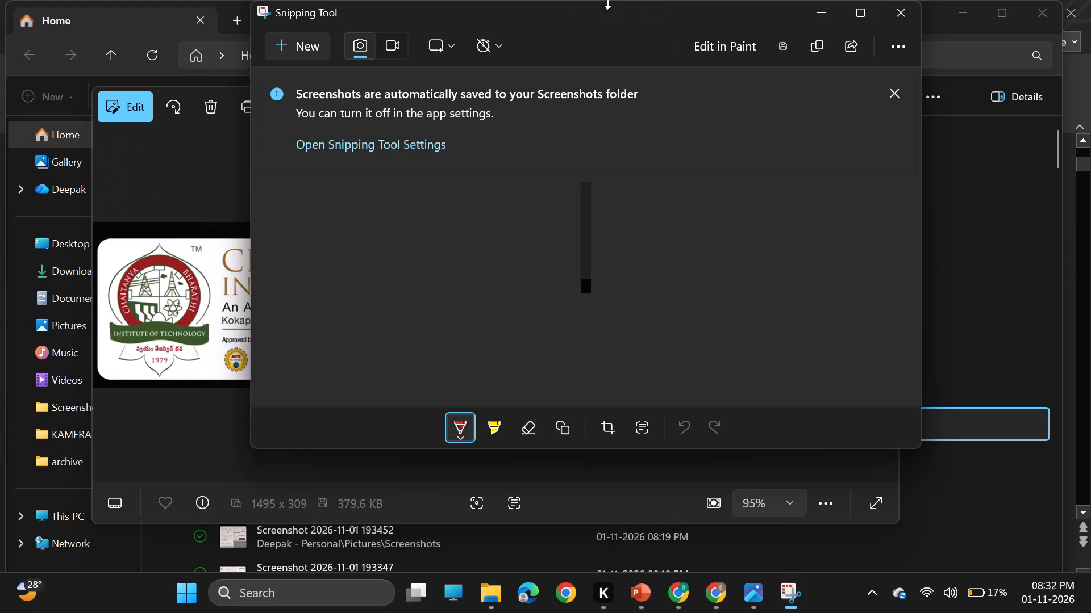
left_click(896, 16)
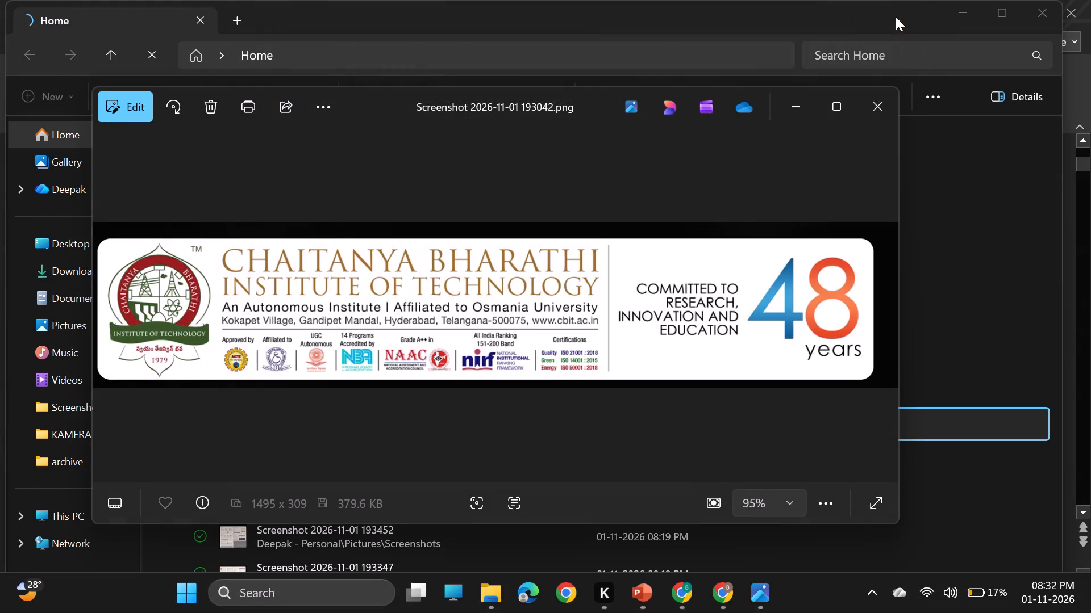
Reopen Snipping Tool and capture a rectangular snip of the white institute banner in the photo viewer, tight to its edges without the black border.
left_click(340, 581)
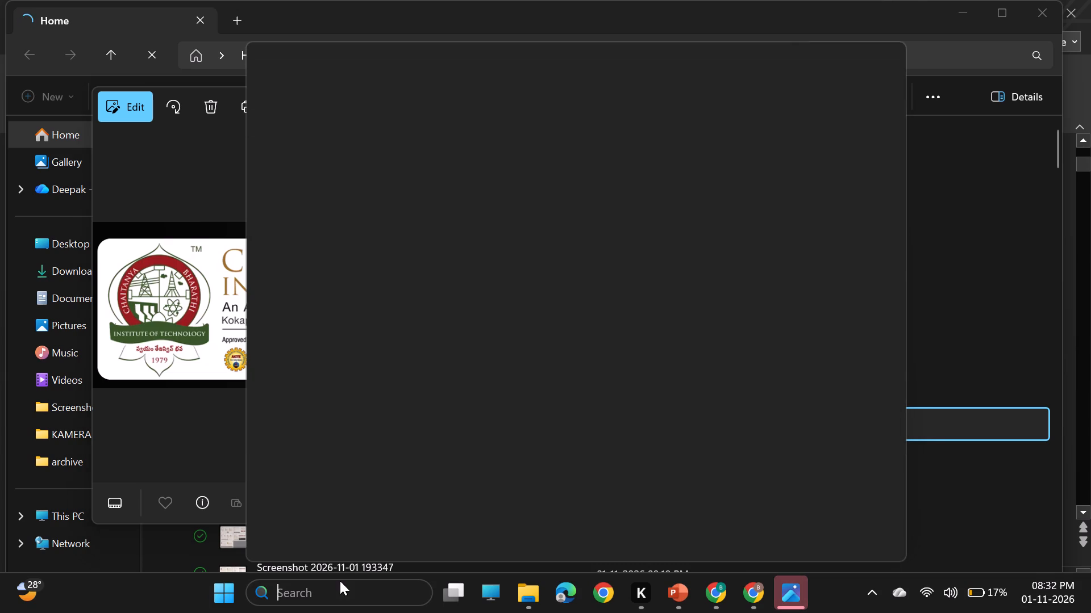
left_click(334, 122)
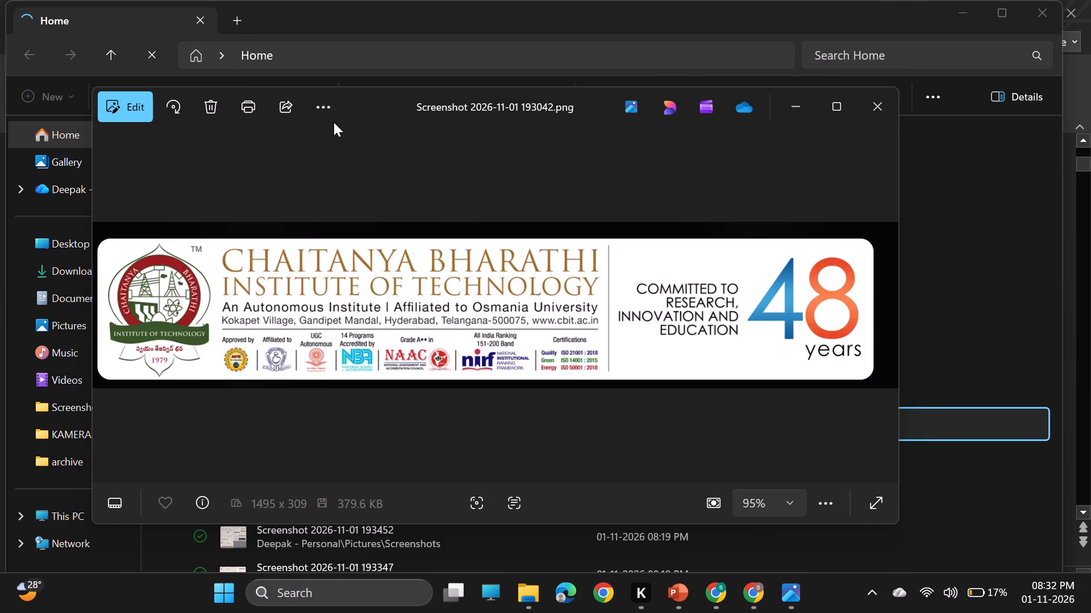
left_click(290, 42)
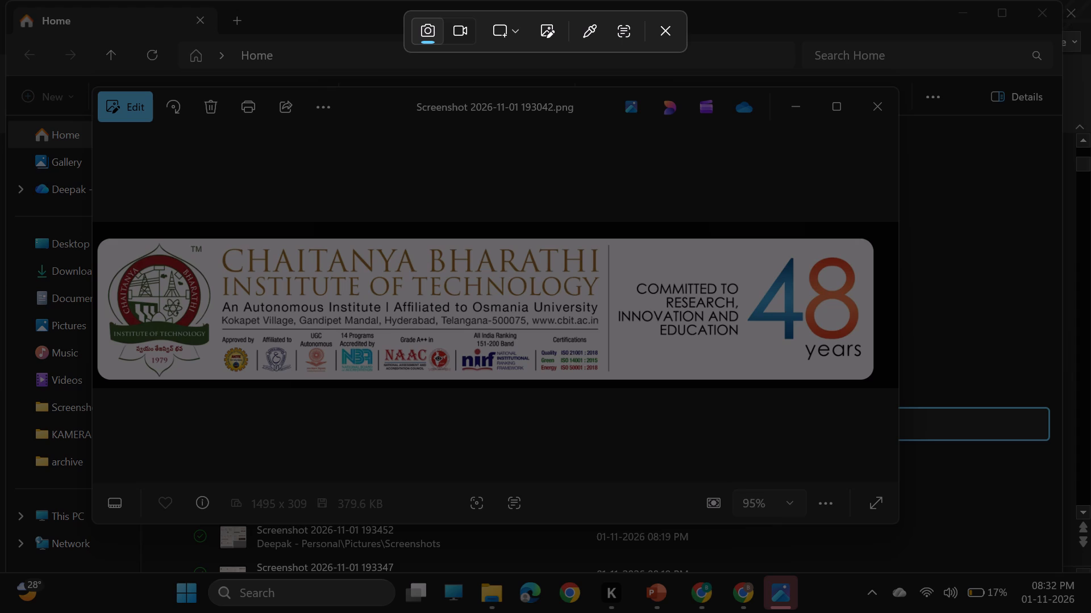
left_click_drag(100, 236, 725, 331)
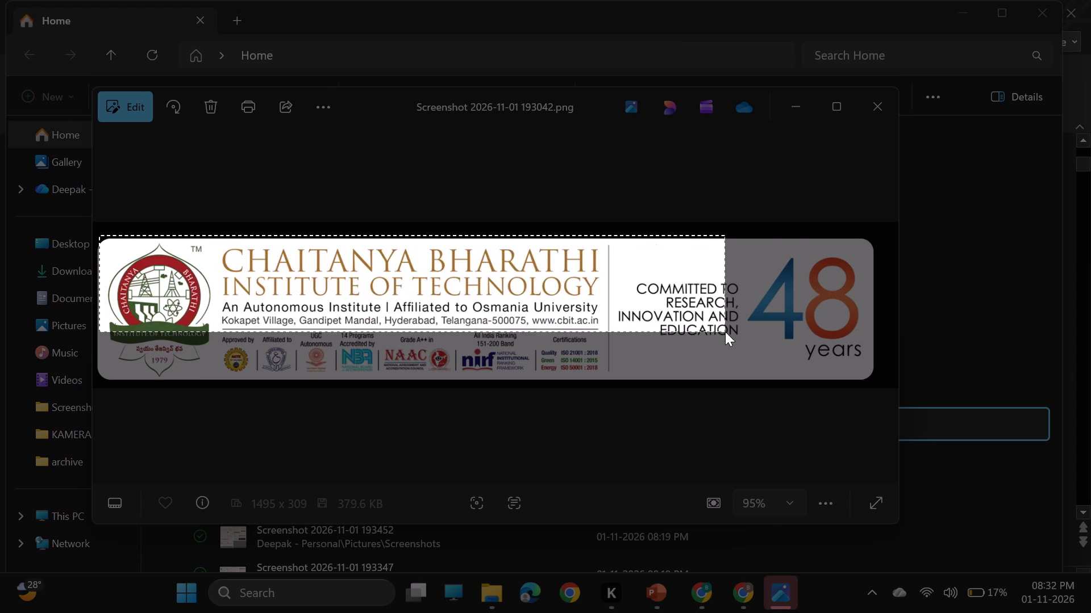
left_click_drag(725, 331, 871, 382)
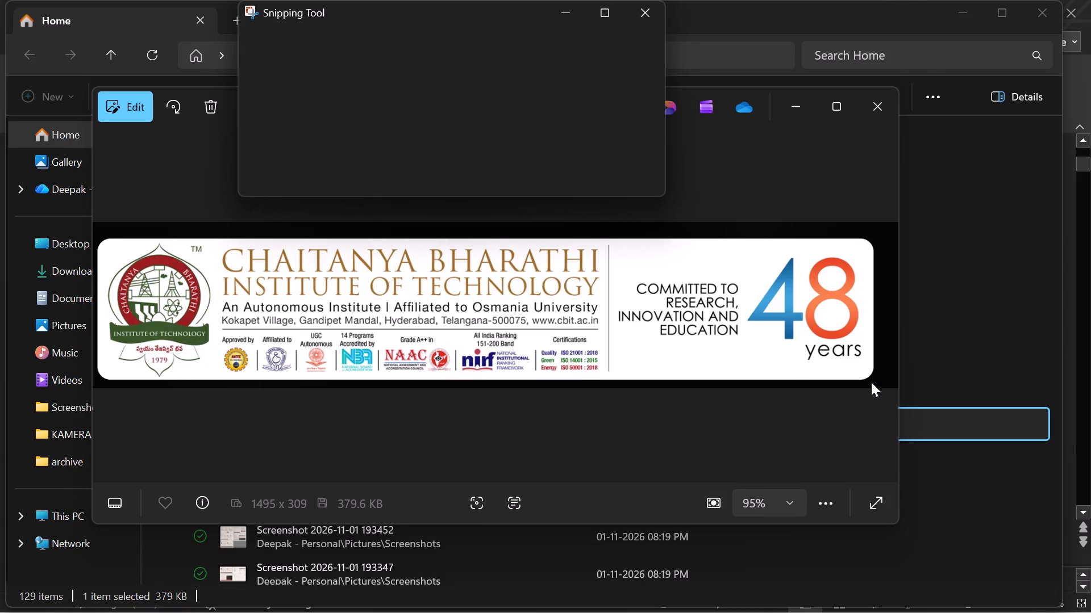
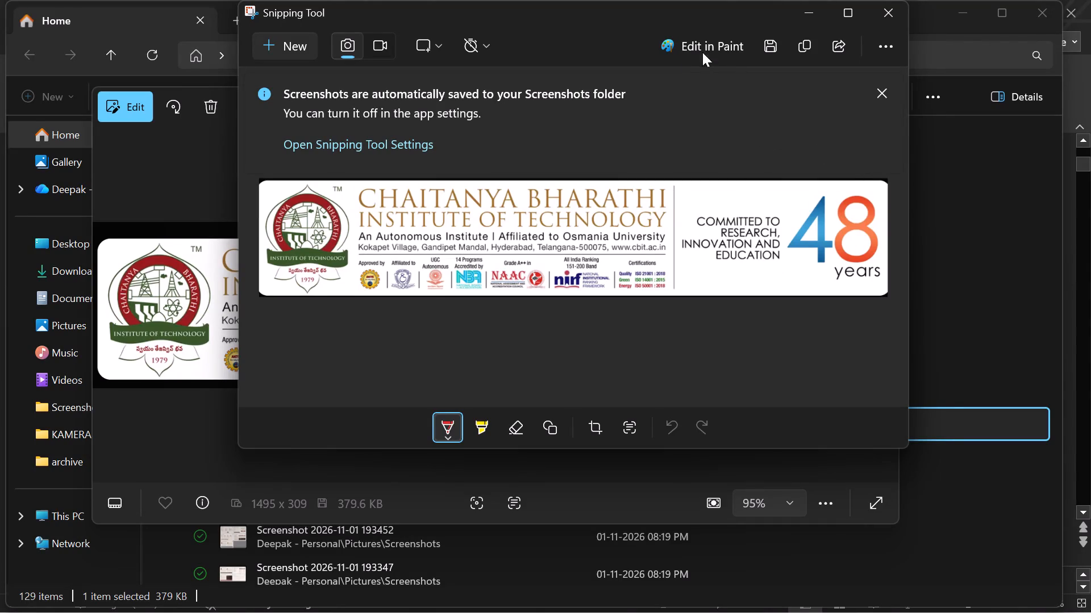
Return to the AudioGuard AI presentation in PowerPoint and delete the black-bordered institute banner picture from slide 1.
left_click(798, 20)
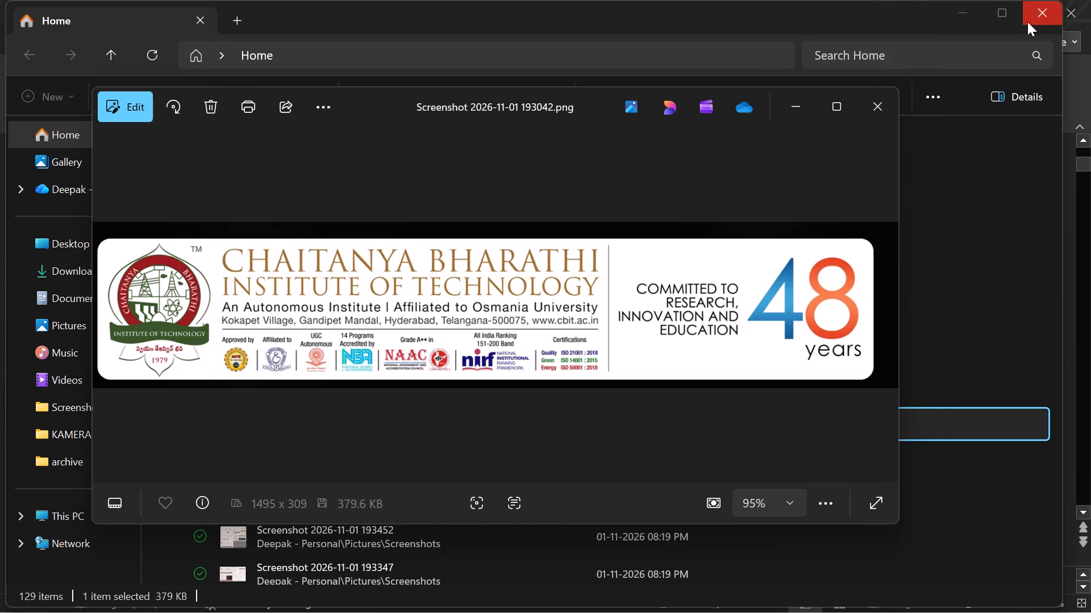
left_click(965, 16)
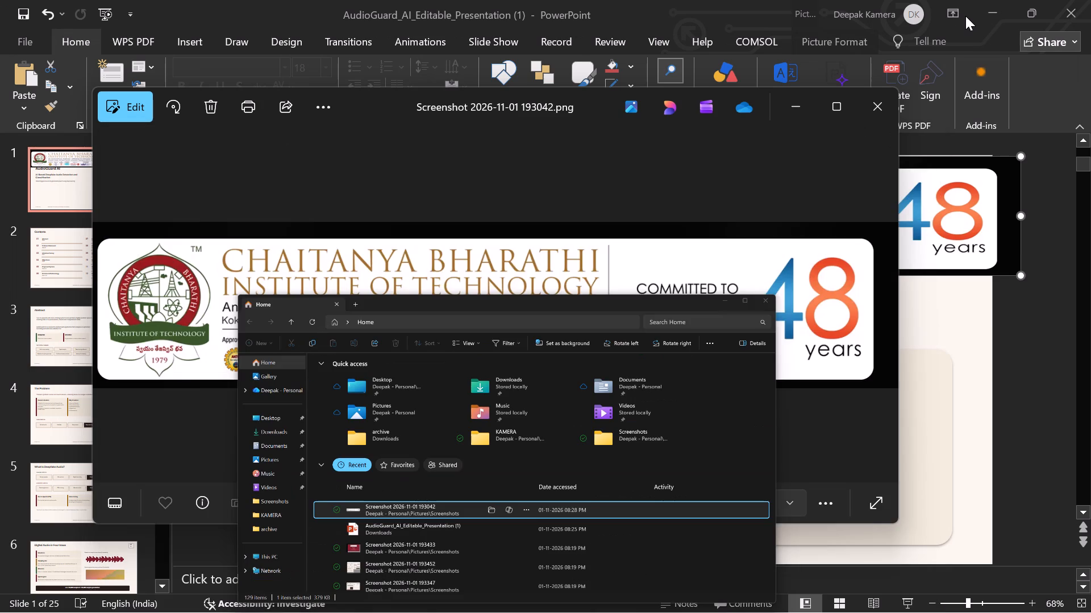
left_click(800, 111)
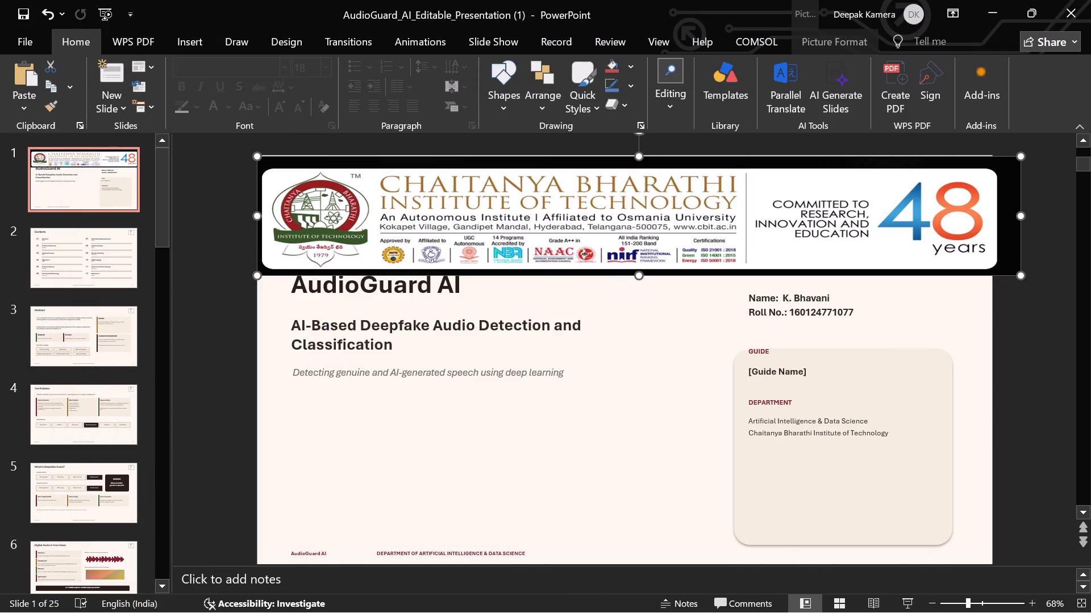
left_click_drag(1019, 154, 785, 196)
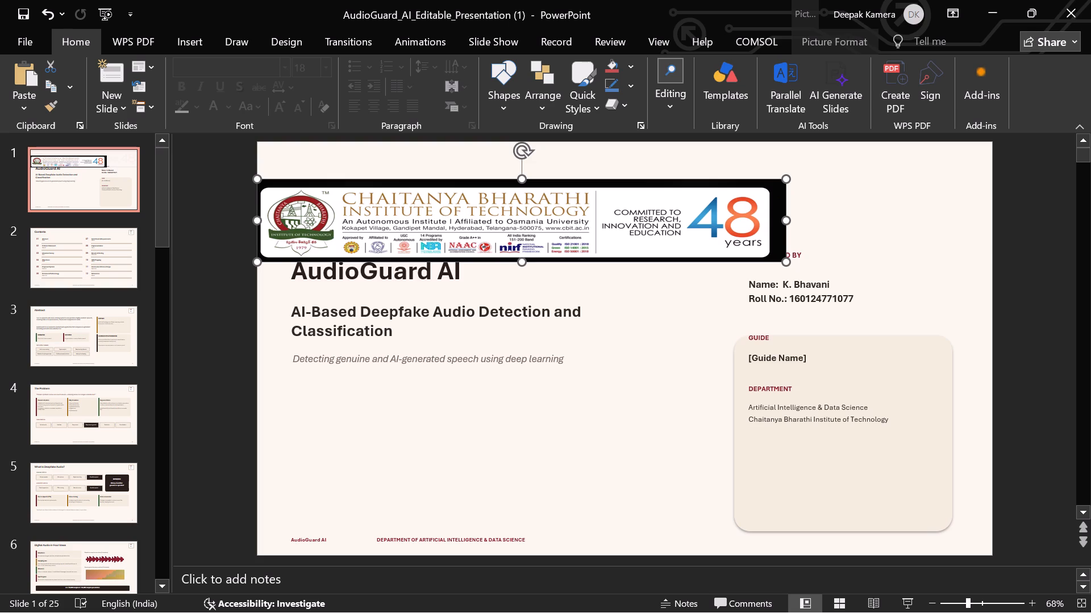
left_click_drag(657, 219, 790, 200)
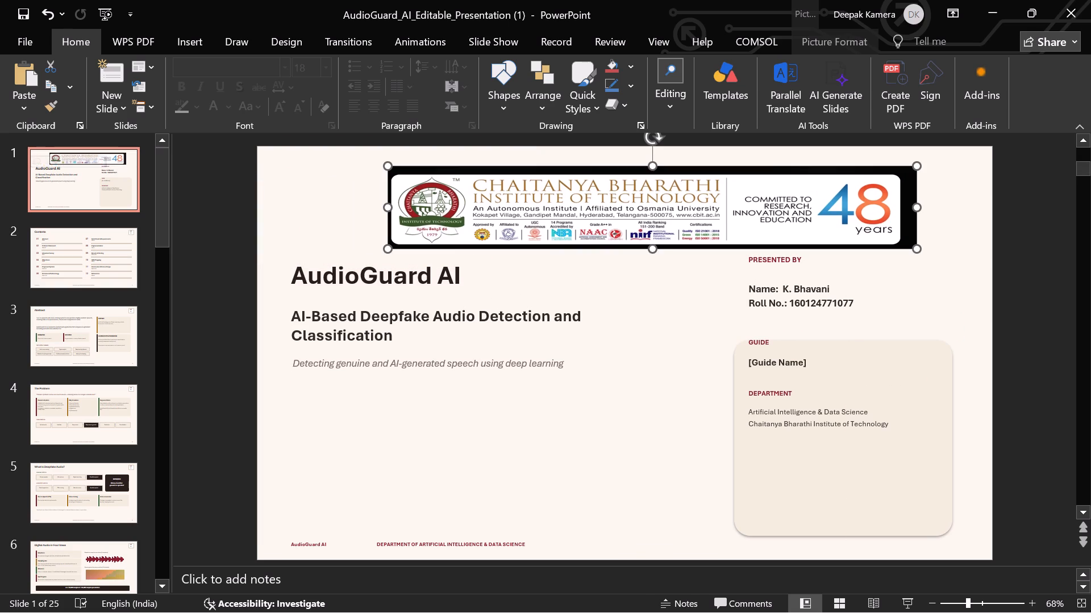
key("BackSpace")
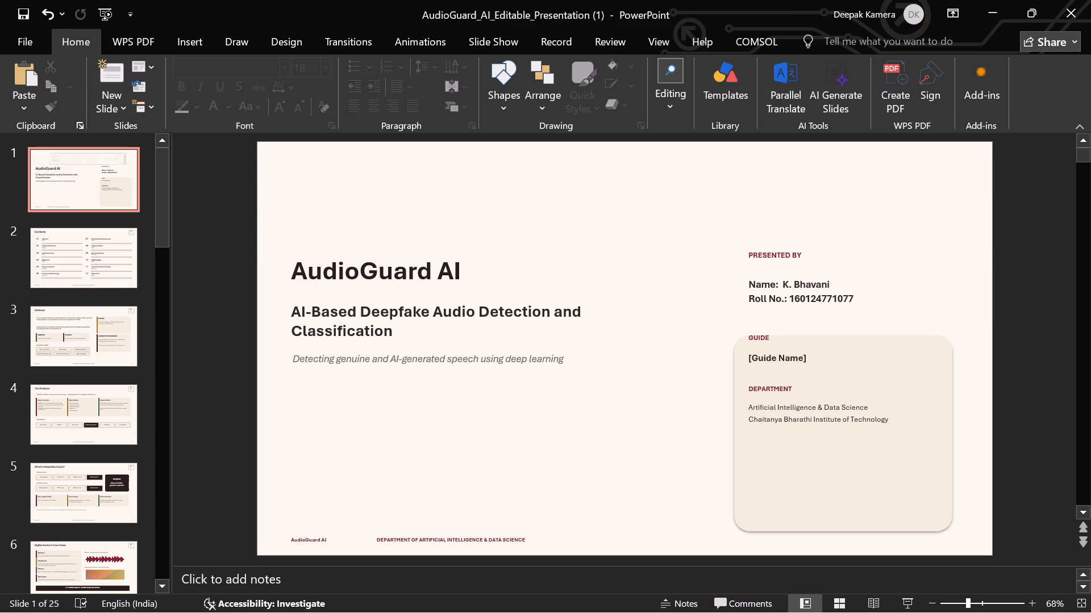
left_click(184, 36)
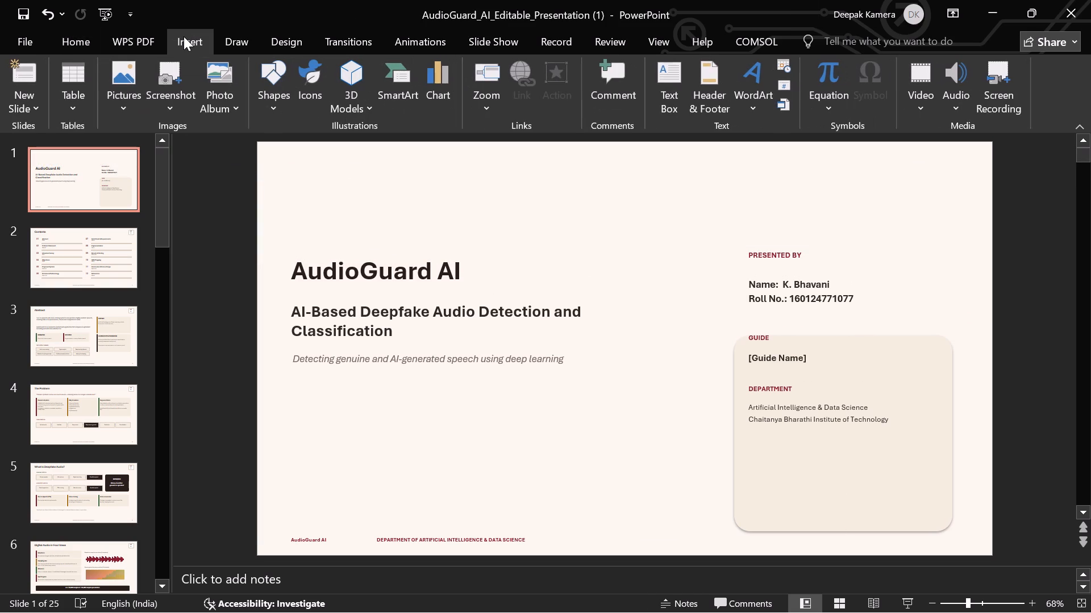
left_click(123, 94)
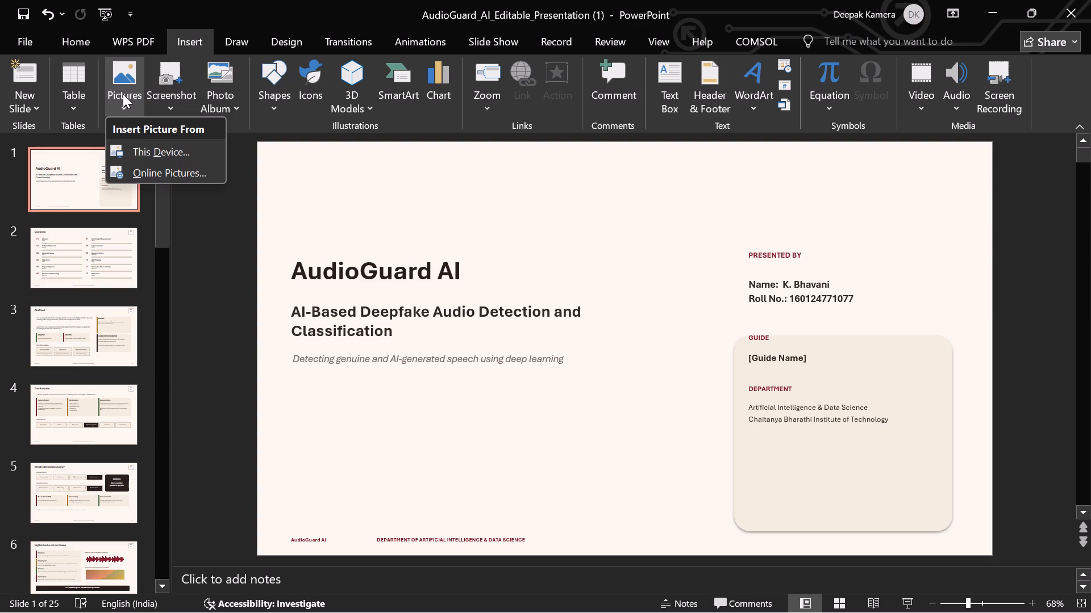
left_click(147, 146)
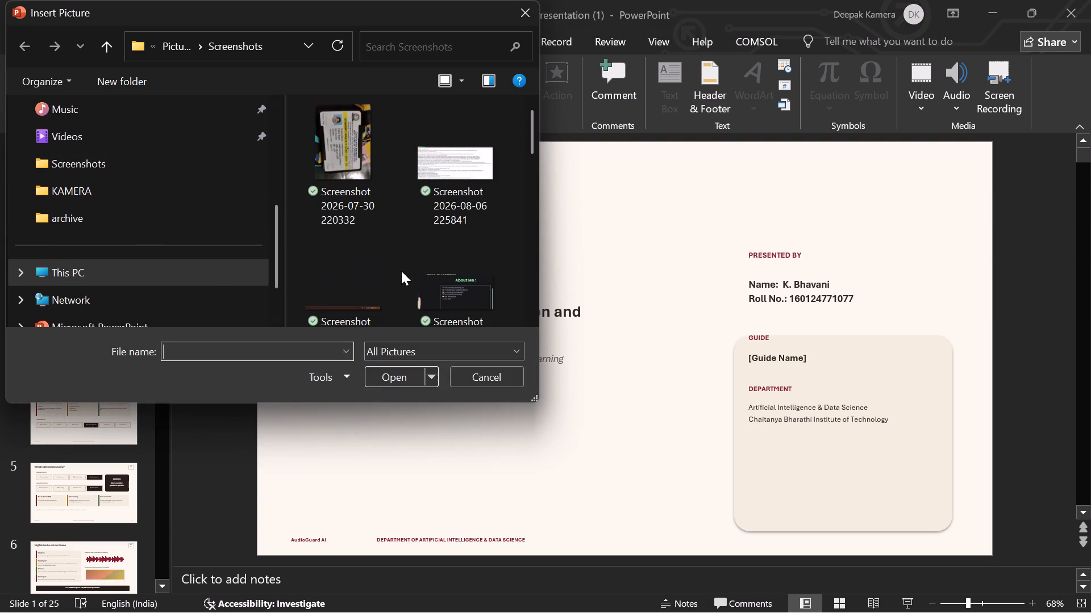
scroll(401, 271, "down", 1)
scroll(401, 271, "up", 1)
scroll(401, 271, "down", 16)
left_click(457, 262)
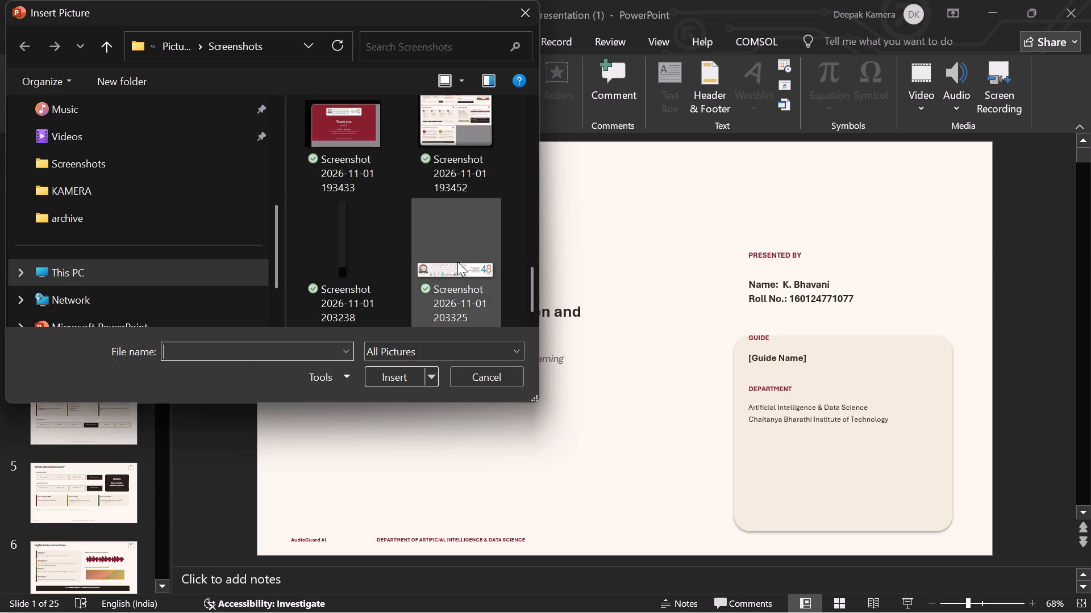
left_click(397, 379)
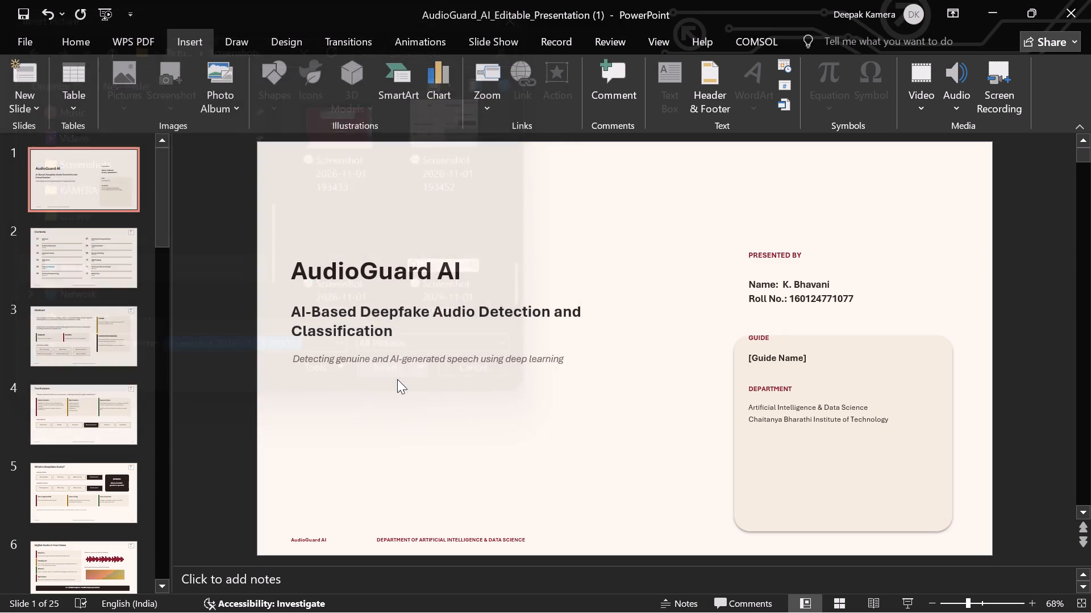
Move the new institute banner so its upper-left corner meets the upper-left corner of slide 1.
left_click_drag(566, 349, 542, 274)
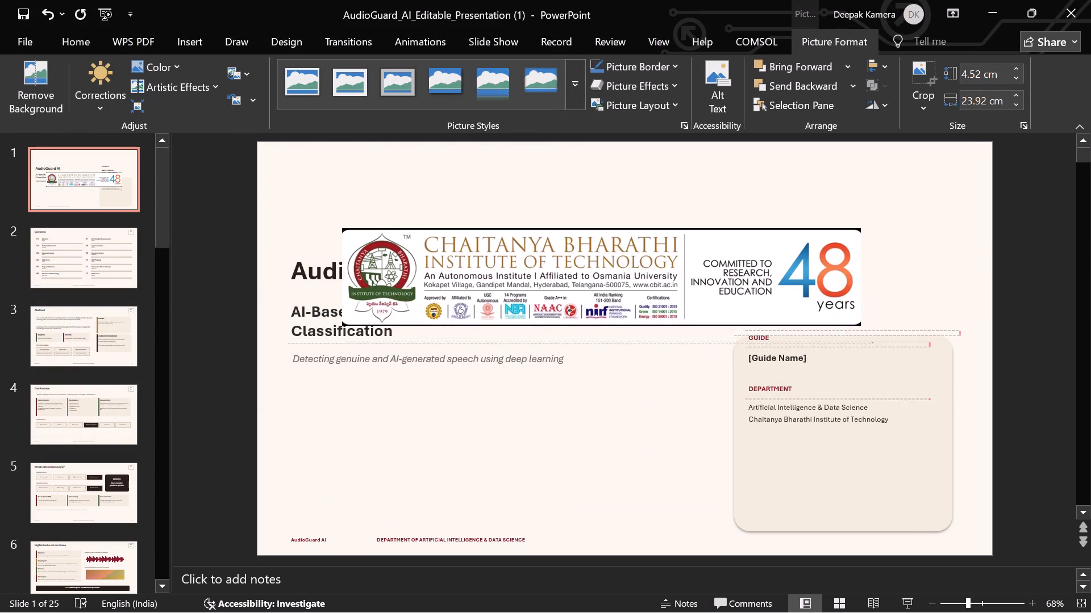
left_click_drag(542, 274, 472, 200)
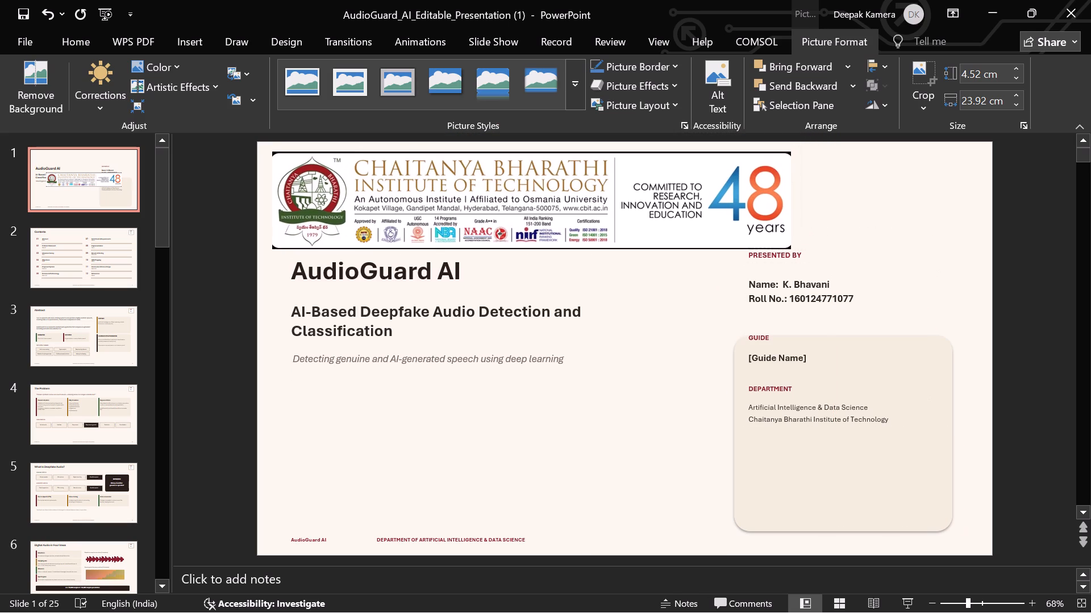
left_click_drag(472, 200, 460, 191)
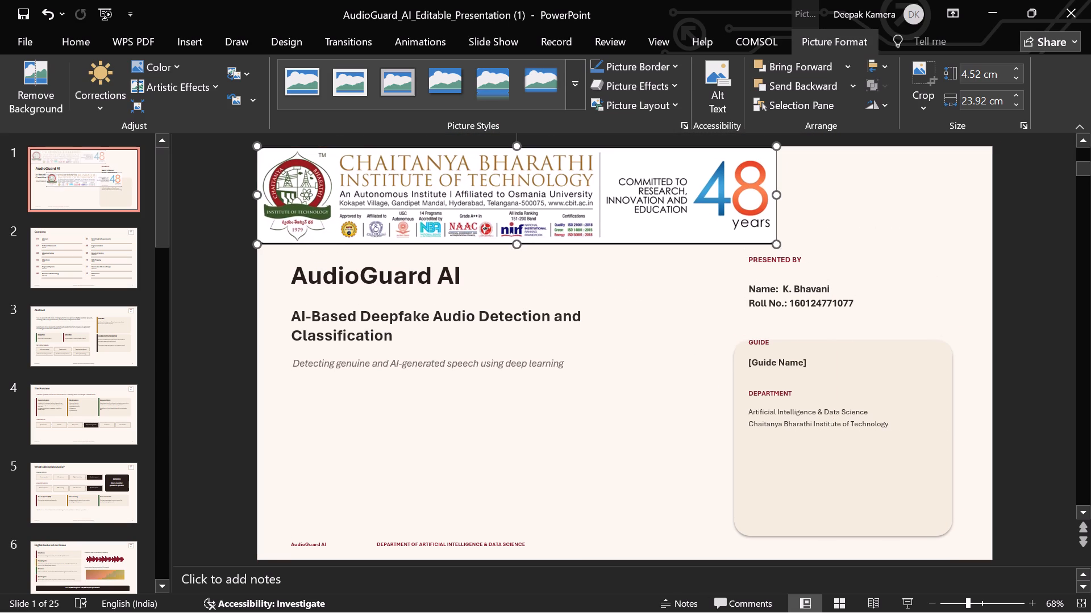
Stretch the banner horizontally to the slide's right edge, about 33.87 cm wide, keeping its height, and deselect it.
left_click_drag(778, 194, 845, 190)
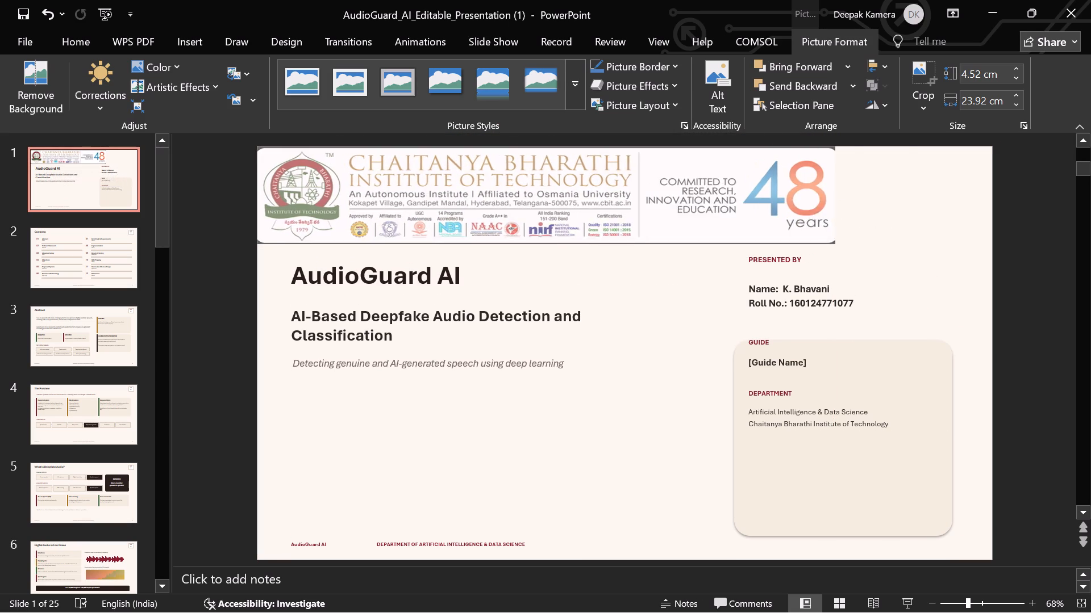
left_click_drag(845, 190, 993, 203)
left_click(963, 297)
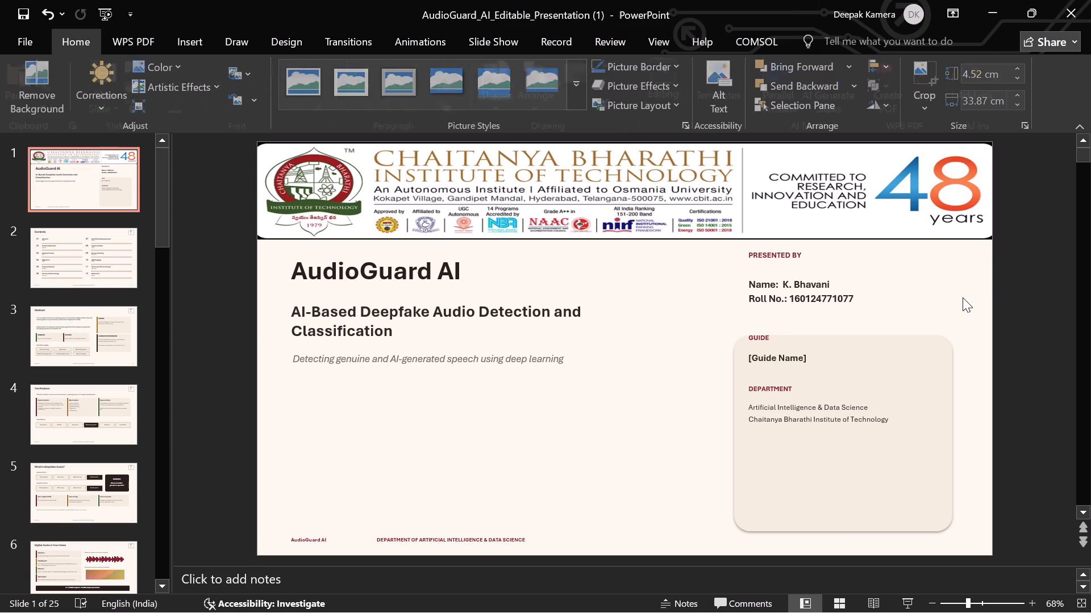
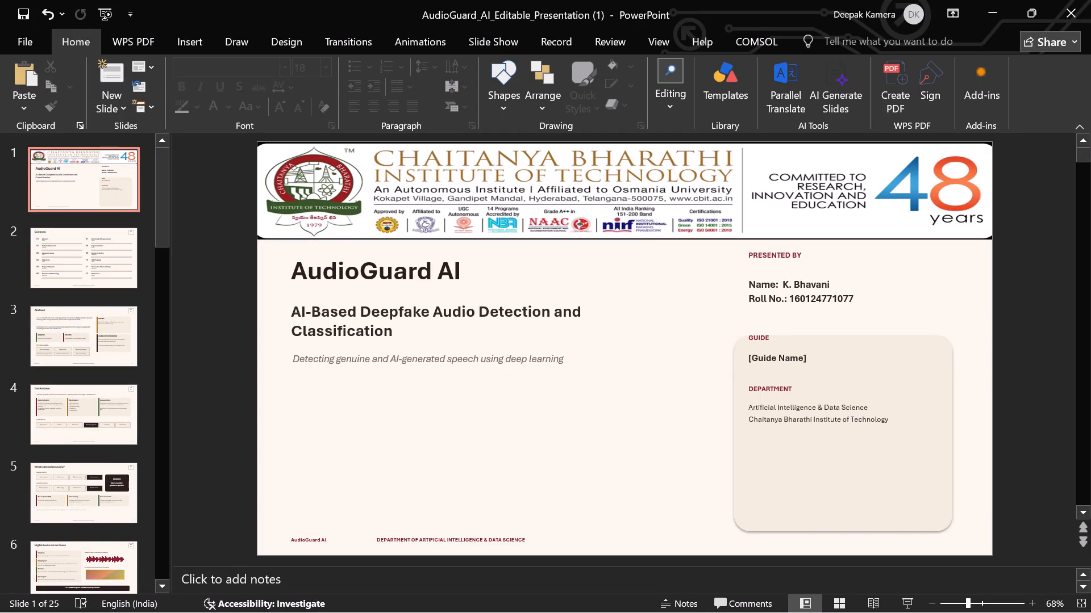
Set the font size of the italic tagline "Detecting genuine and AI-generated speech using deep learning" on slide 1 to 20.
left_click_drag(294, 363, 574, 365)
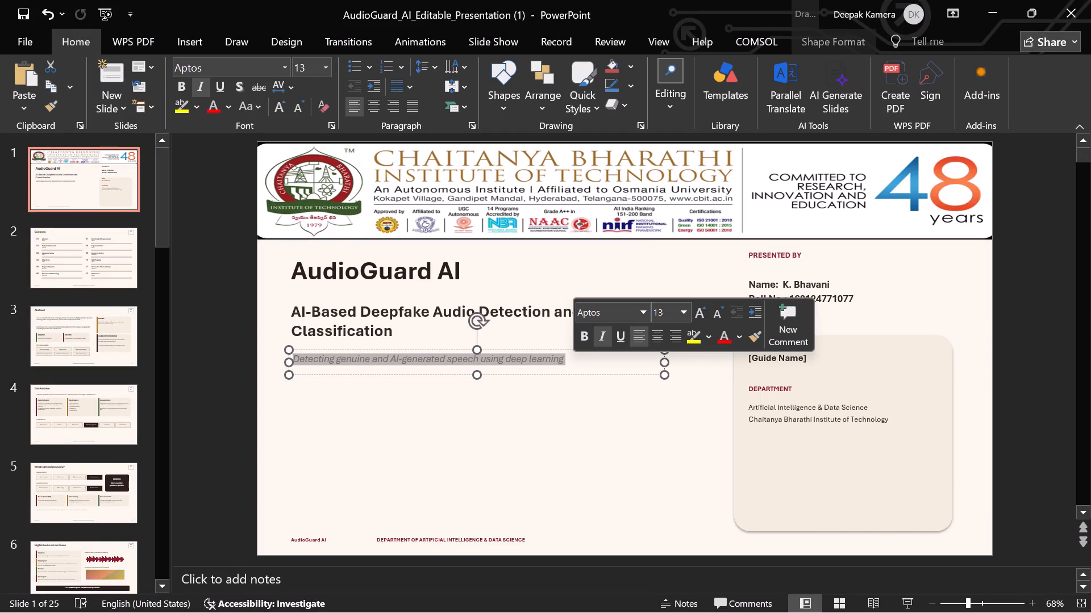
left_click(686, 313)
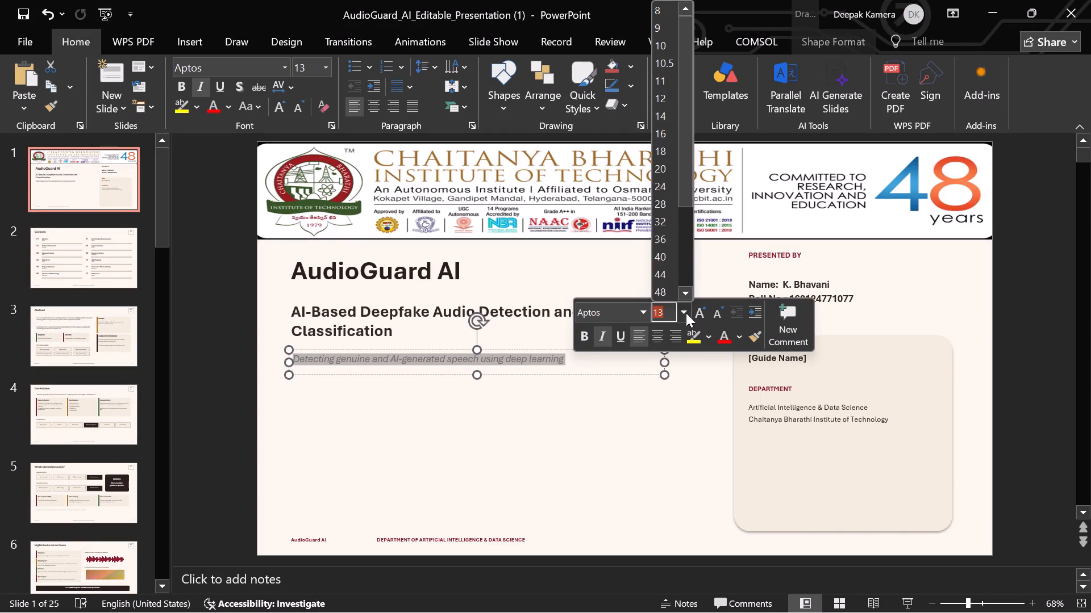
left_click(661, 166)
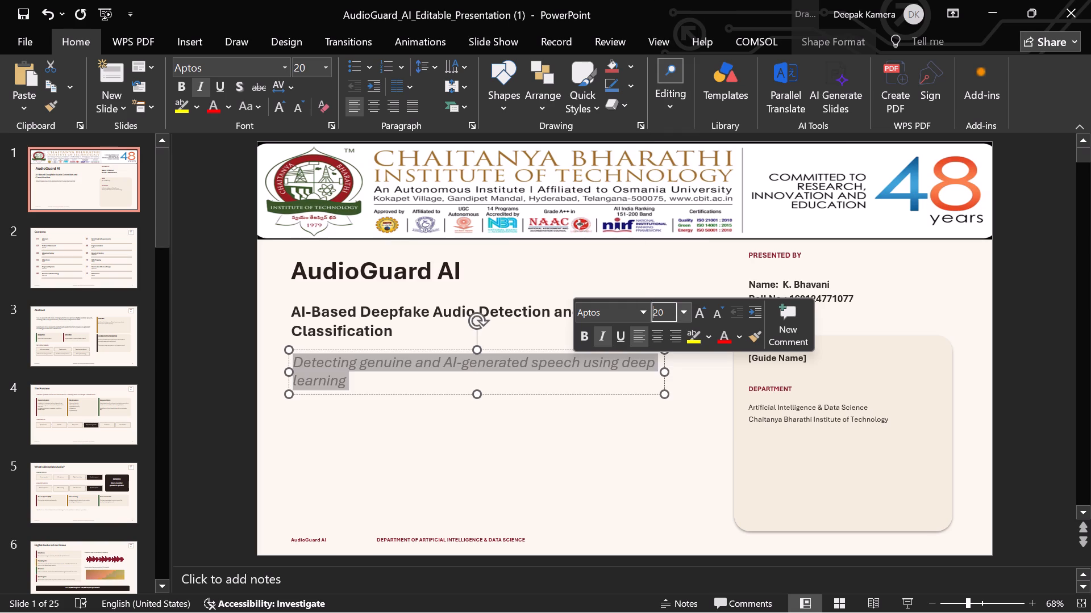
left_click(637, 473)
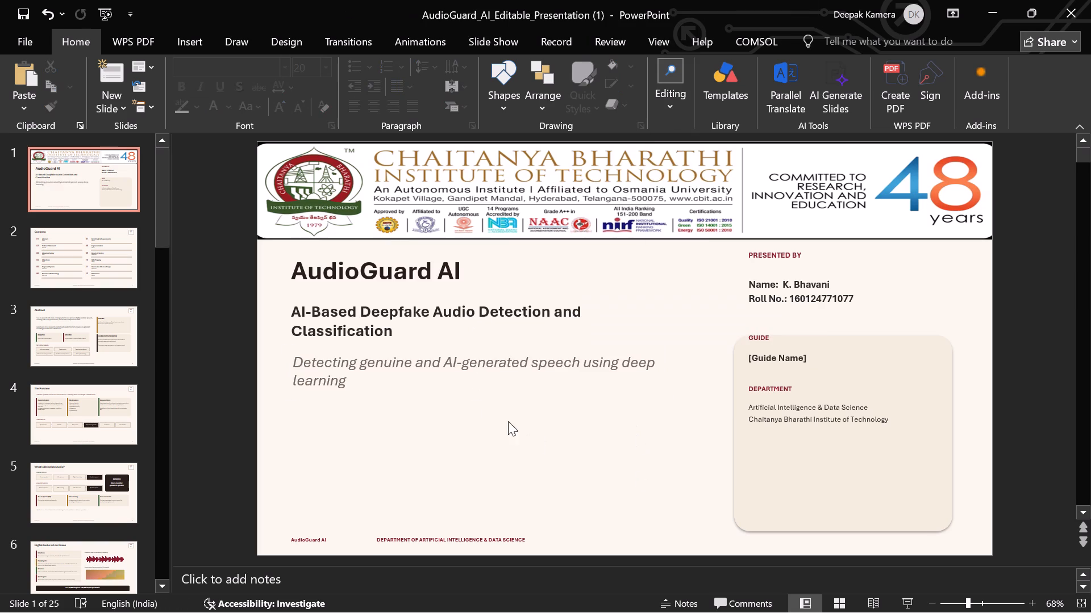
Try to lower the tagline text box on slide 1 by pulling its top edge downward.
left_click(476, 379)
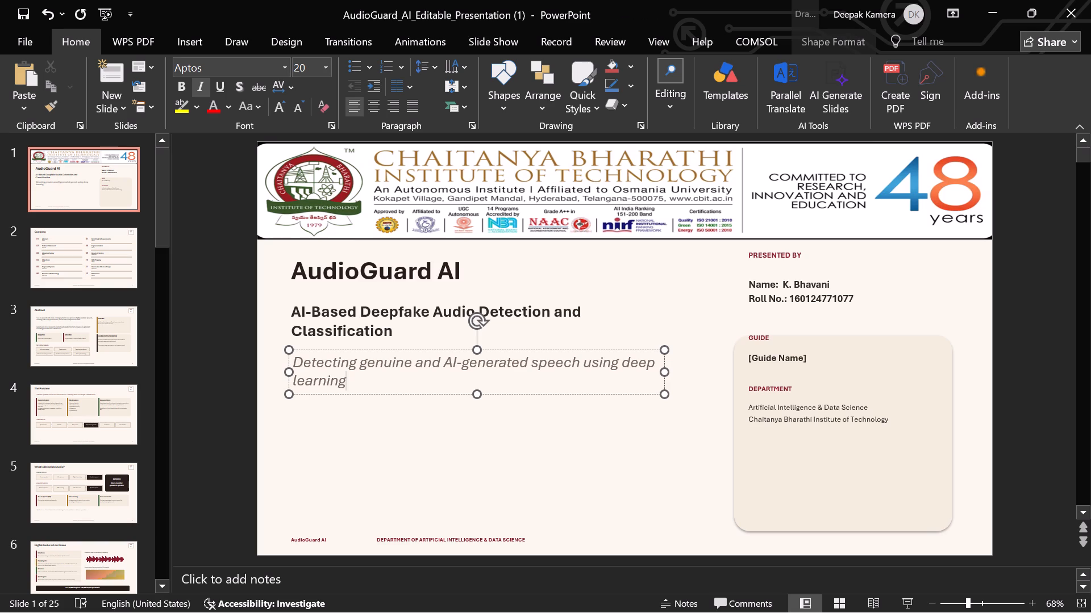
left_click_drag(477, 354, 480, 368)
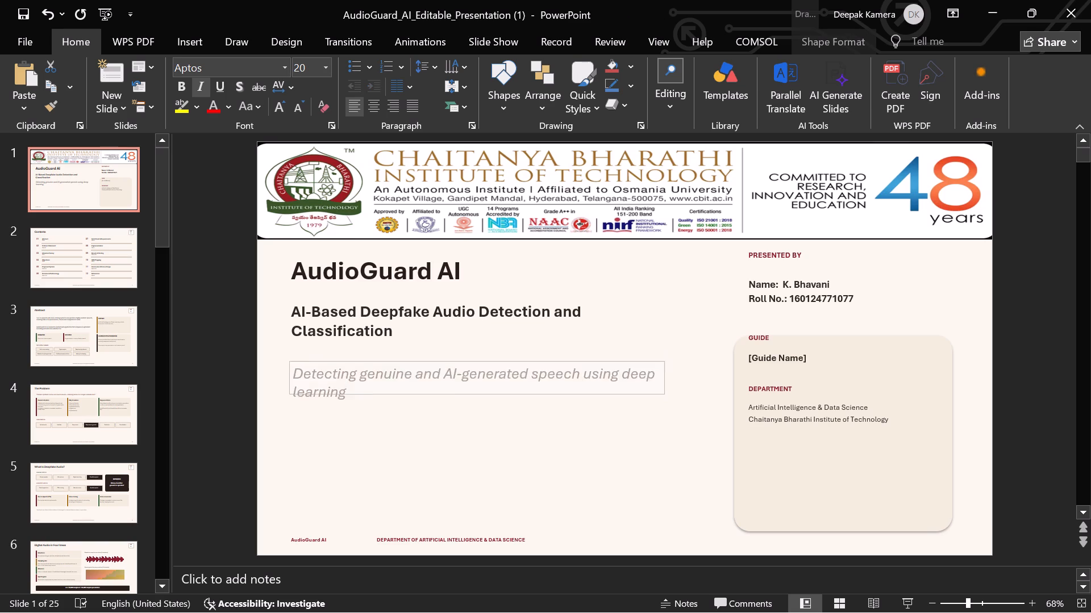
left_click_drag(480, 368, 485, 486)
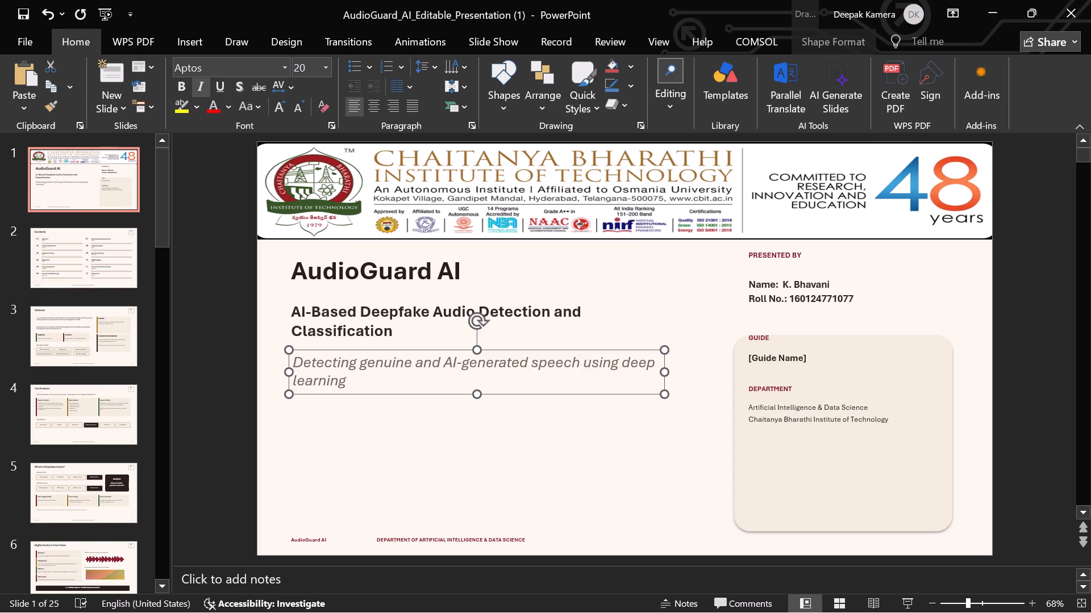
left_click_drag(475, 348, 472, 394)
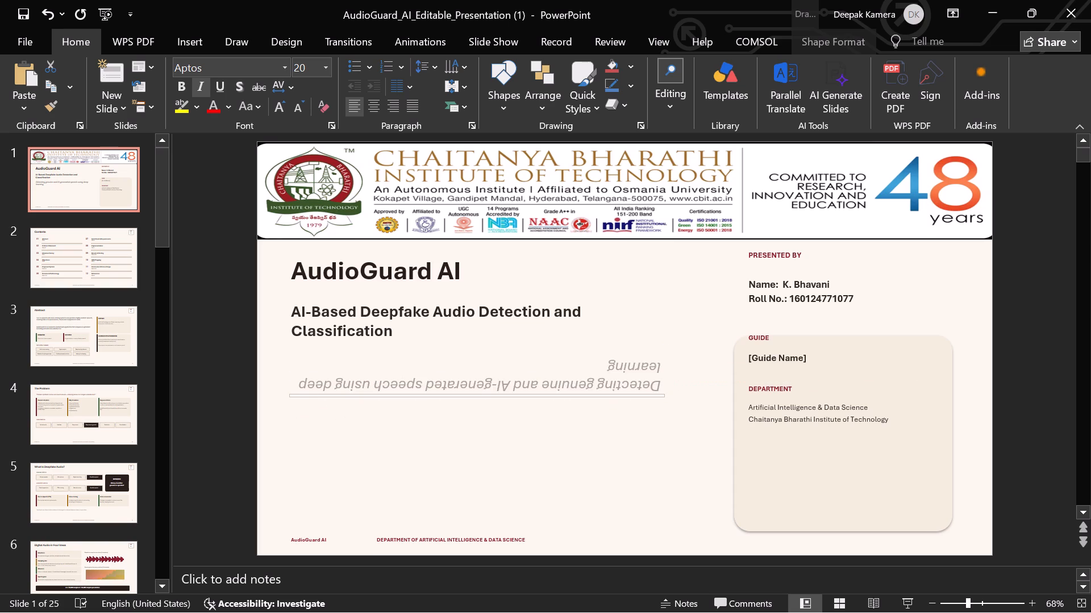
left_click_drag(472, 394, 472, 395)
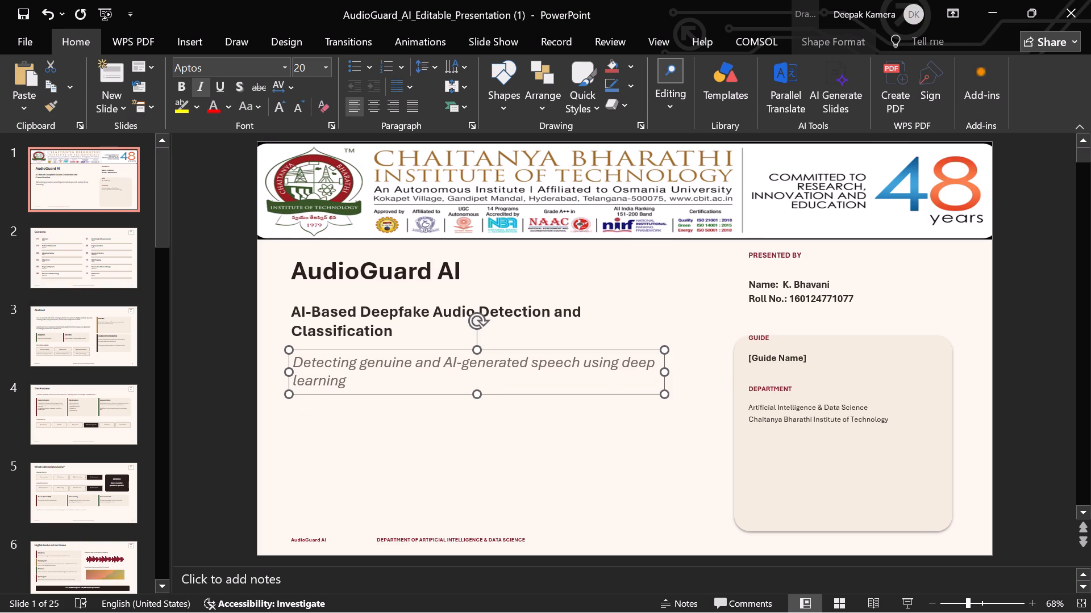
Pull the tagline box's upper-left corner down and slightly inward until the box sits upright in the blank area above the footer, slightly narrower.
left_click_drag(285, 350, 304, 373)
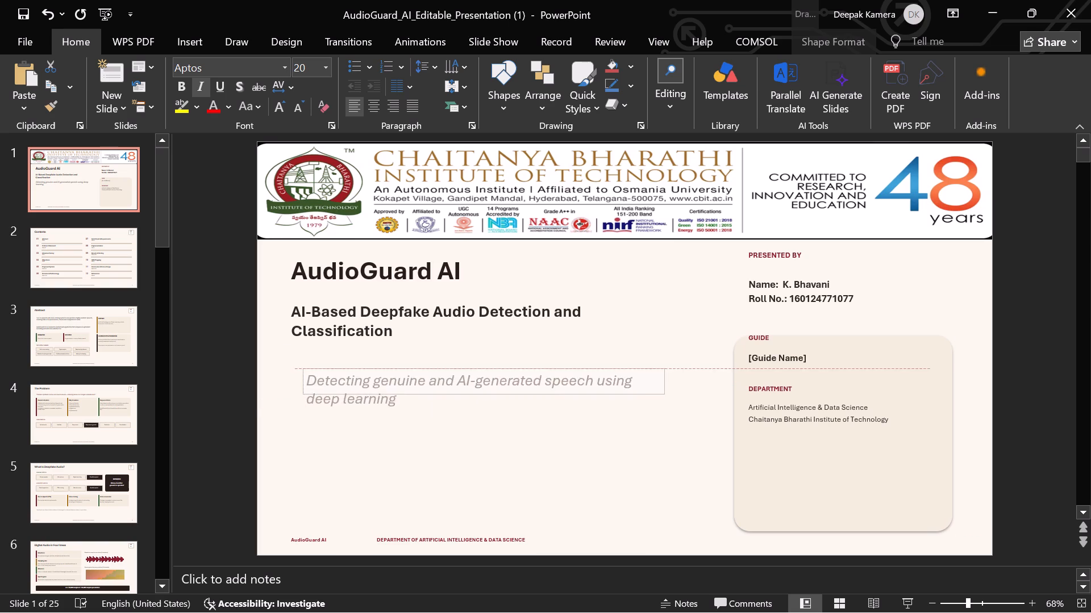
left_click_drag(304, 373, 297, 401)
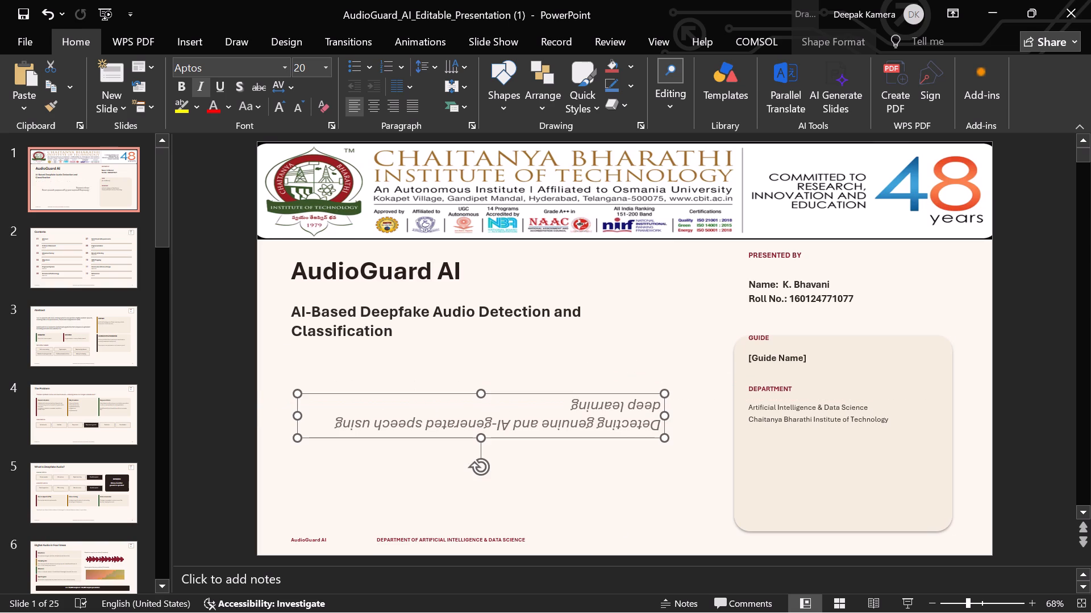
left_click_drag(297, 389, 300, 430)
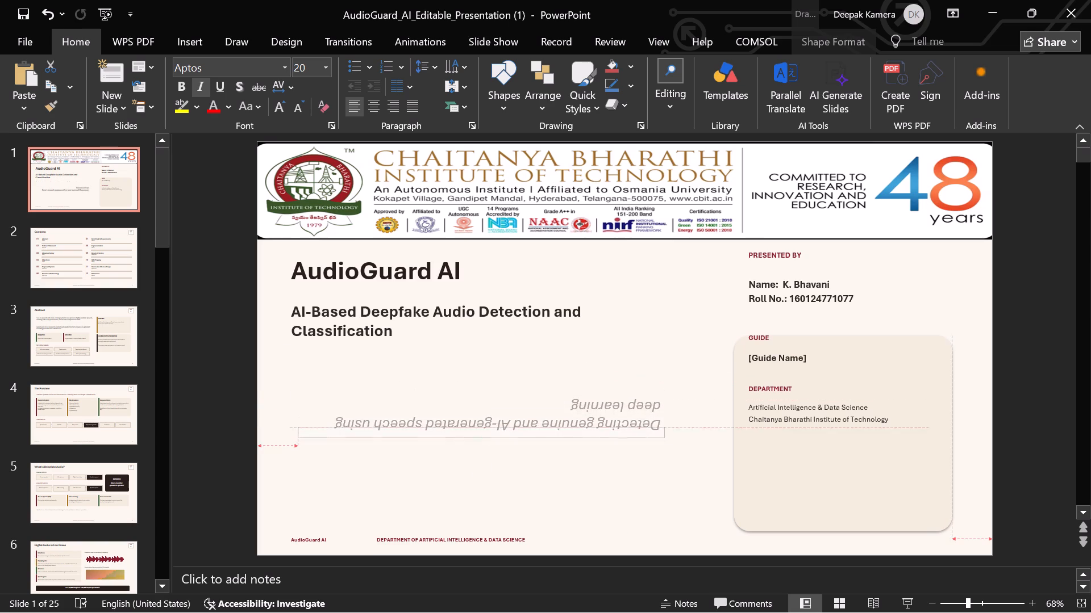
left_click_drag(300, 430, 305, 454)
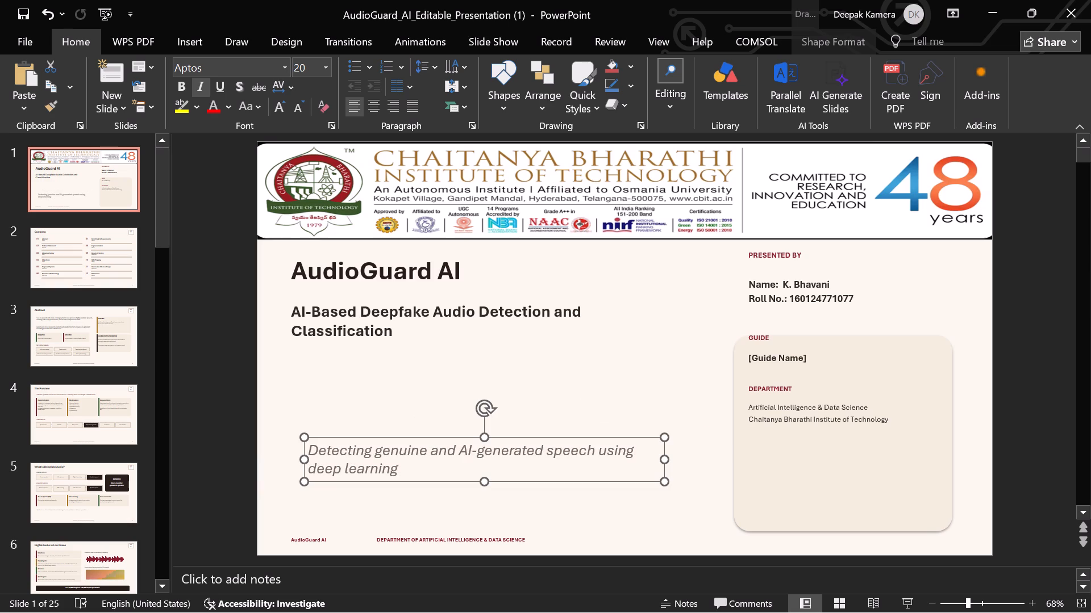
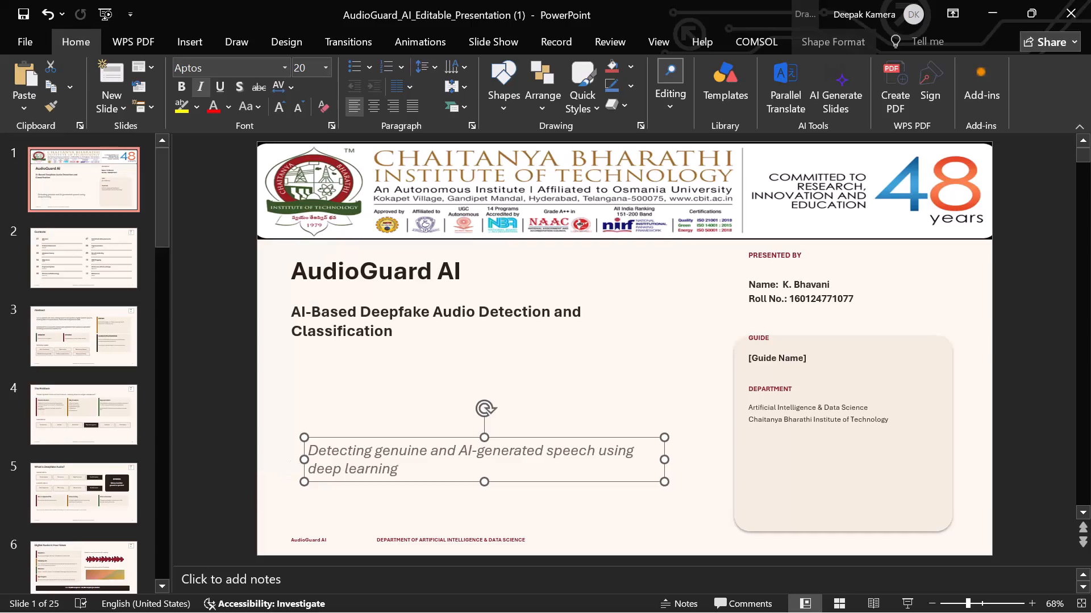
Widen the italic tagline box on slide 1 on both sides, starting near the title's left edge and ending just before the guide card.
left_click_drag(303, 459, 292, 470)
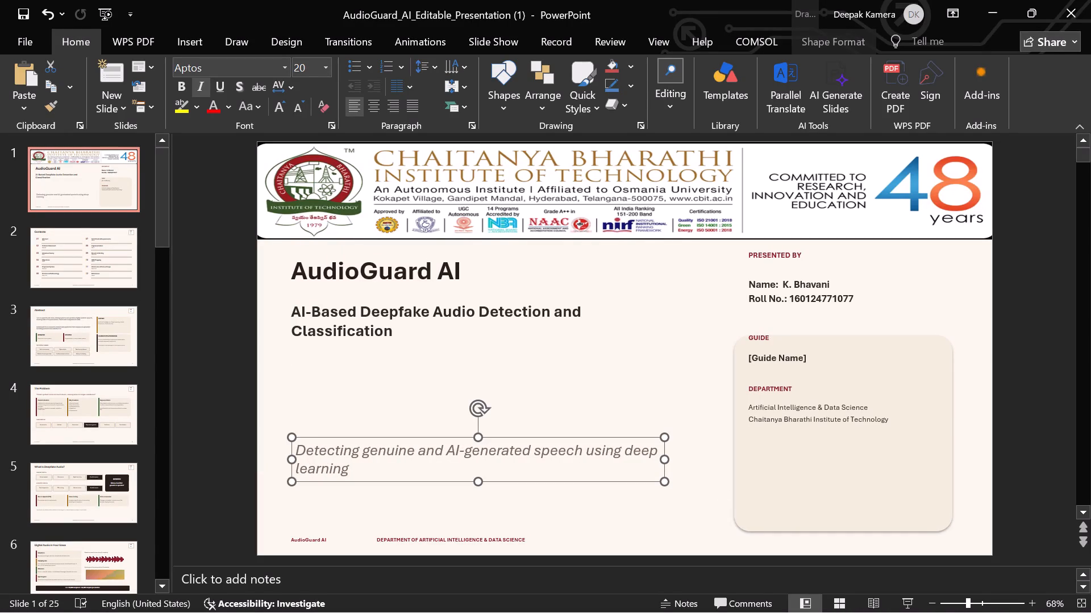
left_click_drag(662, 458, 714, 457)
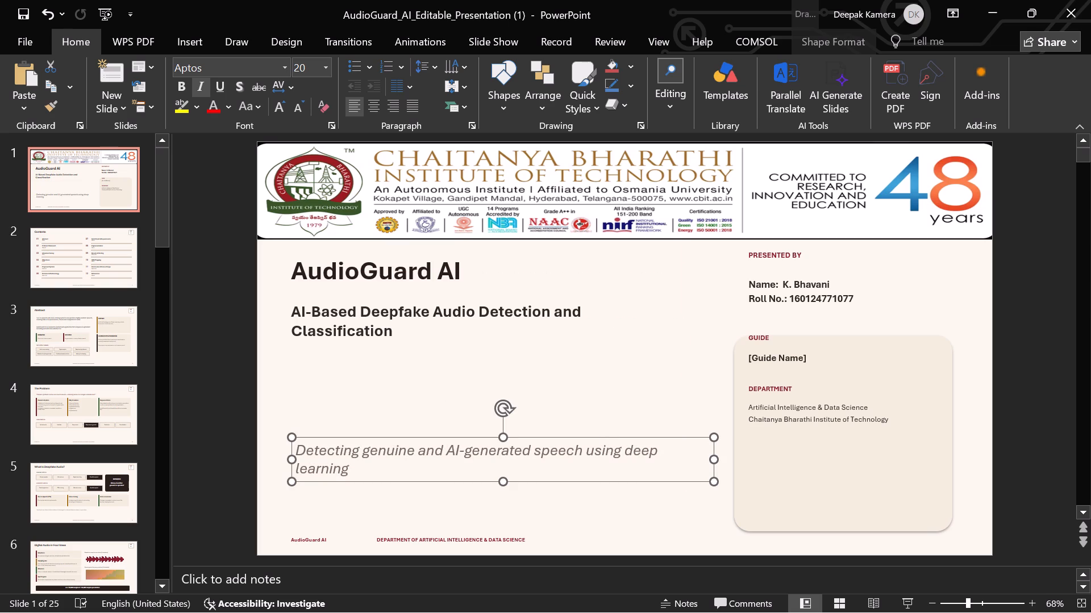
Set the font size of the subtitle "AI-Based Deepfake Audio Detection and Classification" on slide 1 to 32.
left_click_drag(294, 308, 398, 340)
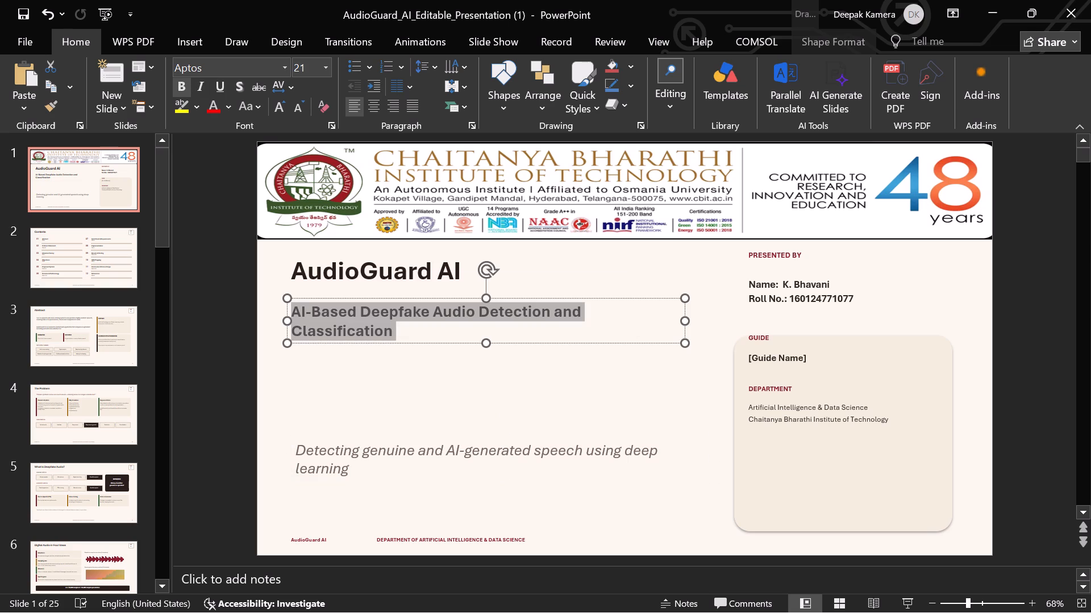
left_click(504, 289)
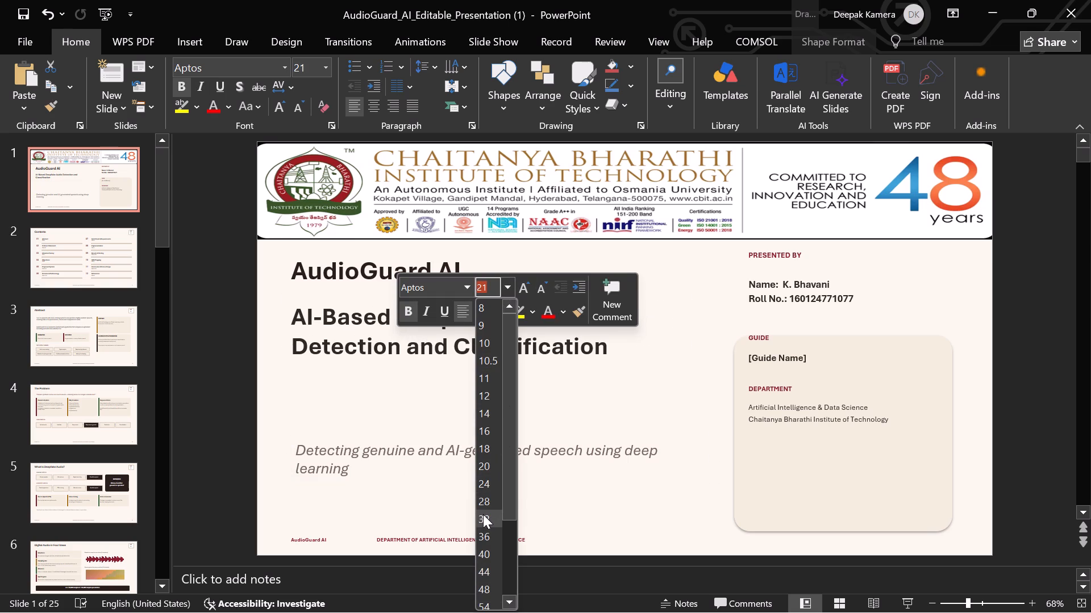
left_click(483, 514)
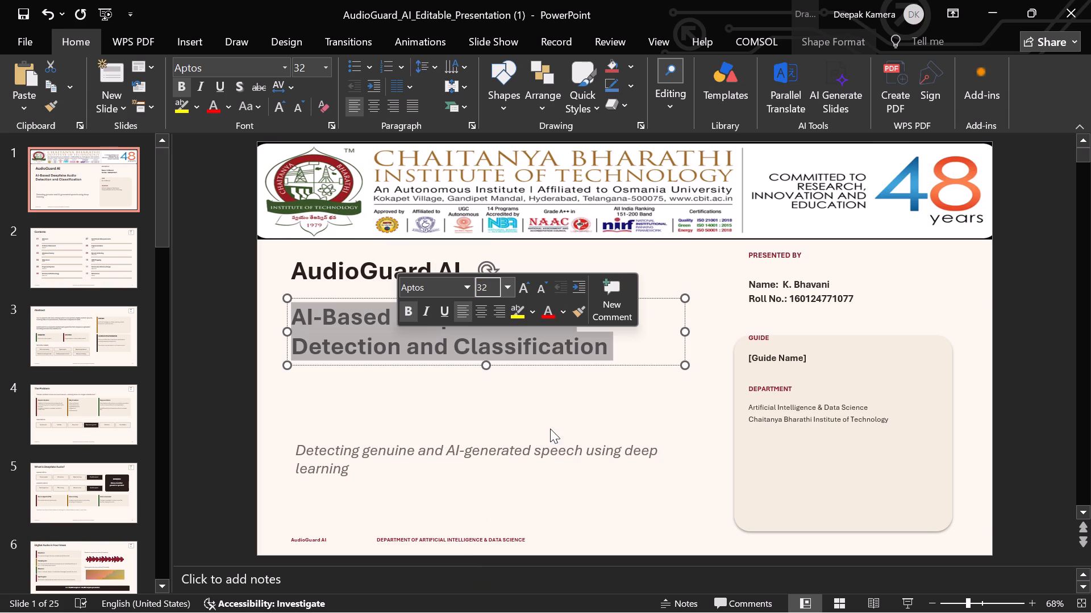
left_click(549, 402)
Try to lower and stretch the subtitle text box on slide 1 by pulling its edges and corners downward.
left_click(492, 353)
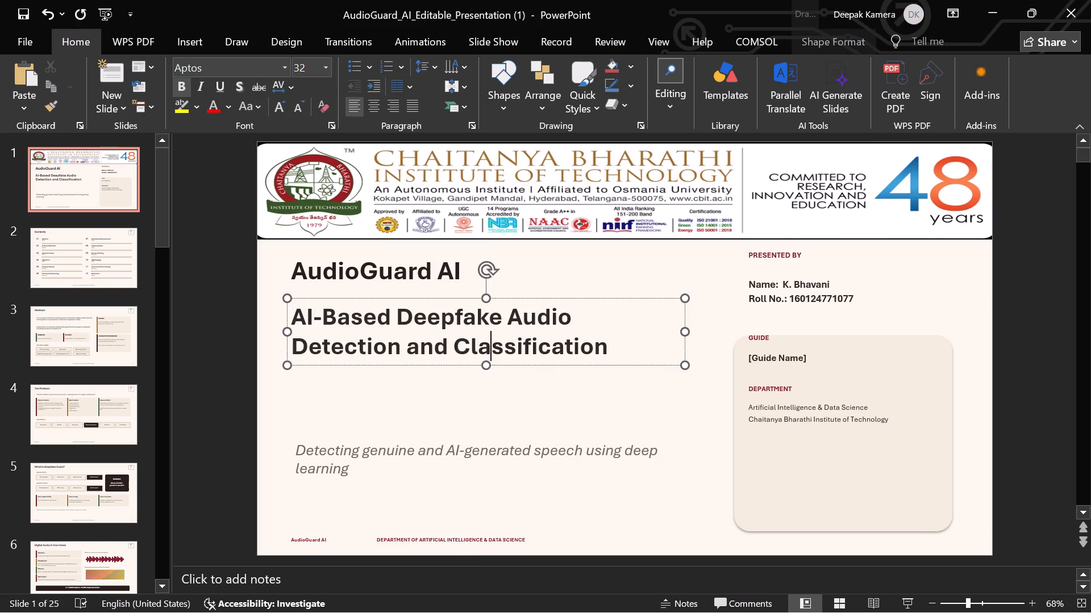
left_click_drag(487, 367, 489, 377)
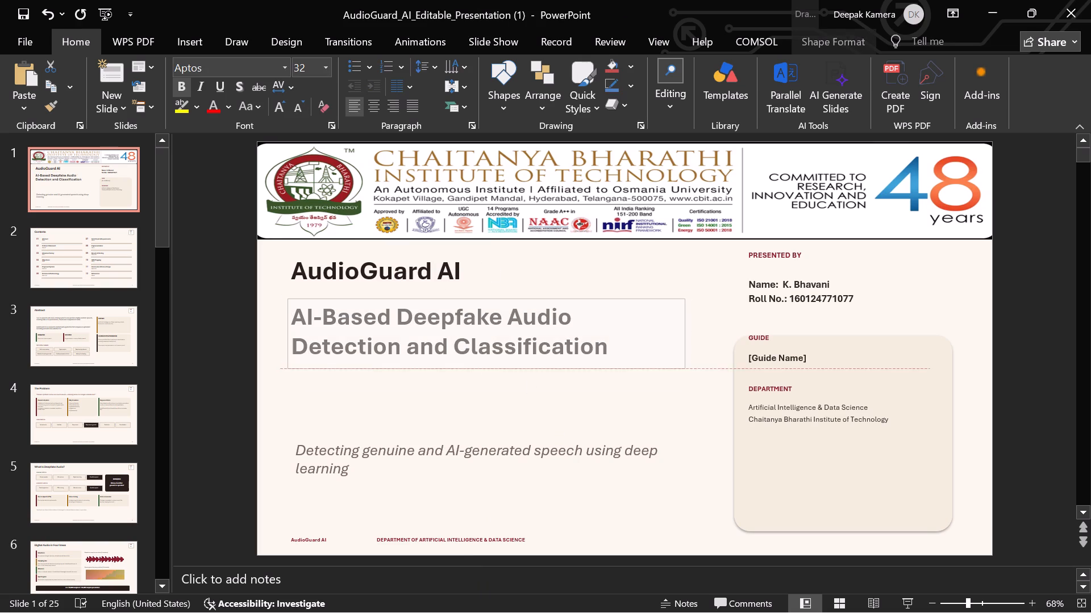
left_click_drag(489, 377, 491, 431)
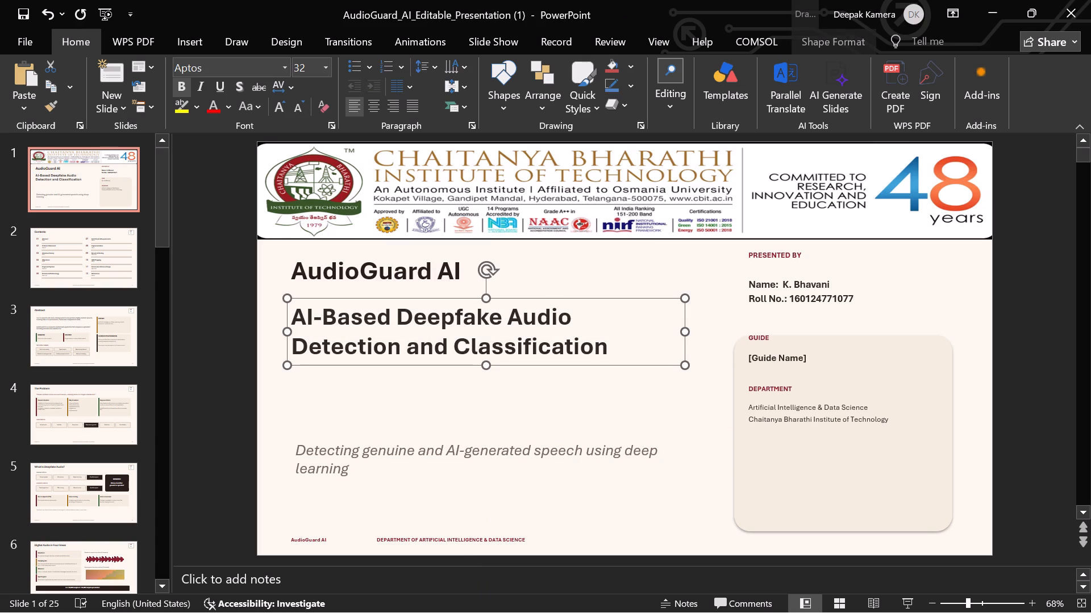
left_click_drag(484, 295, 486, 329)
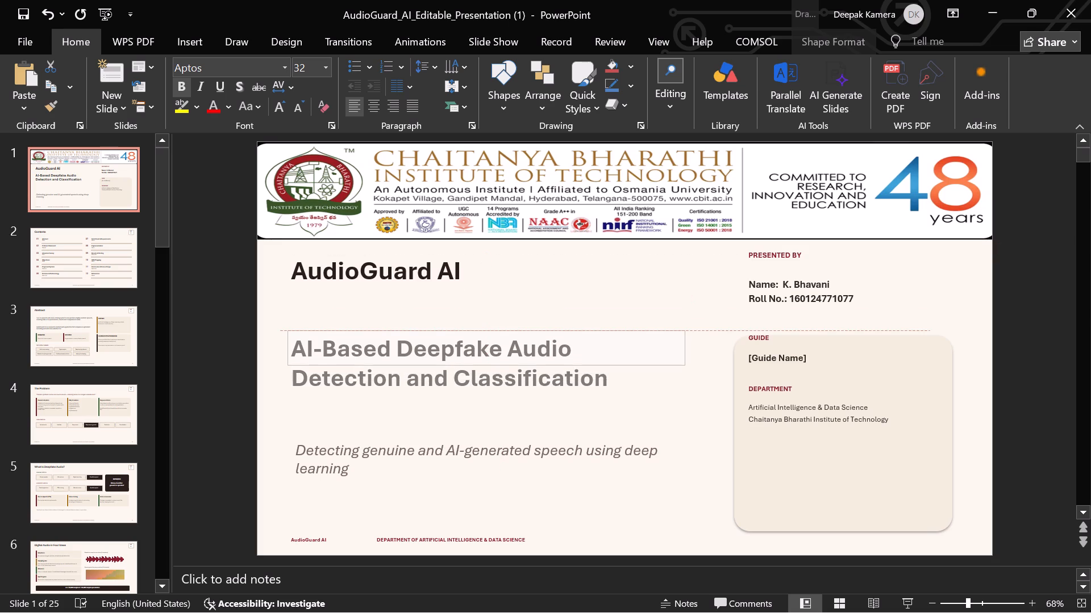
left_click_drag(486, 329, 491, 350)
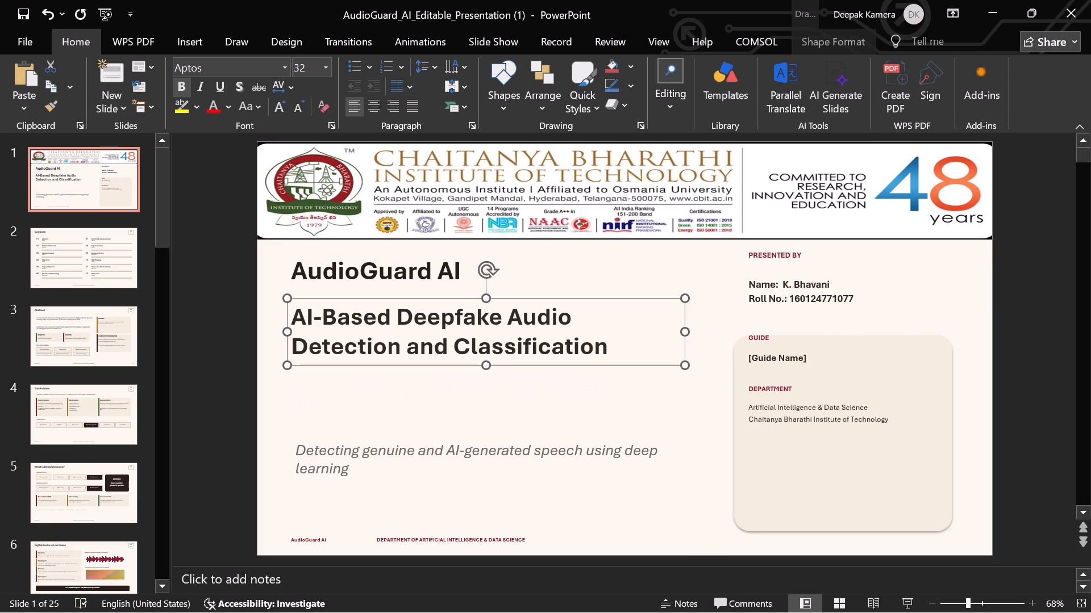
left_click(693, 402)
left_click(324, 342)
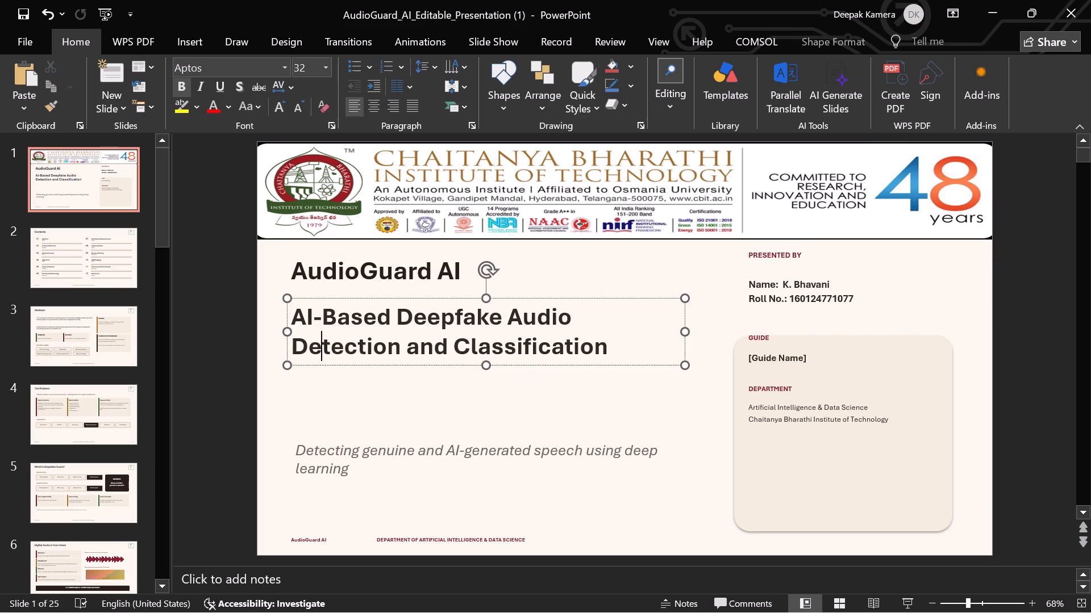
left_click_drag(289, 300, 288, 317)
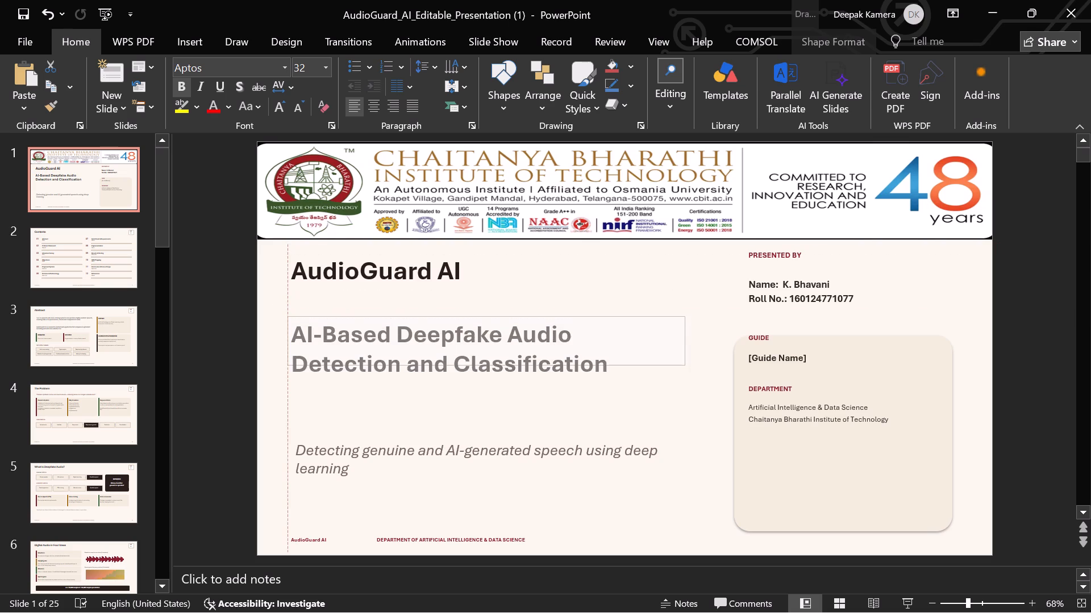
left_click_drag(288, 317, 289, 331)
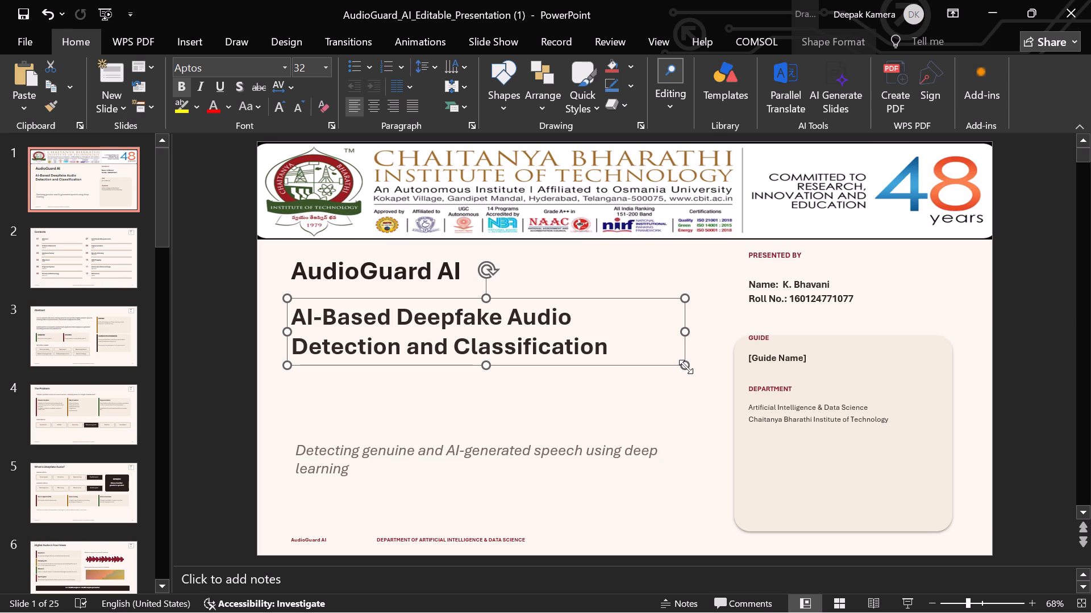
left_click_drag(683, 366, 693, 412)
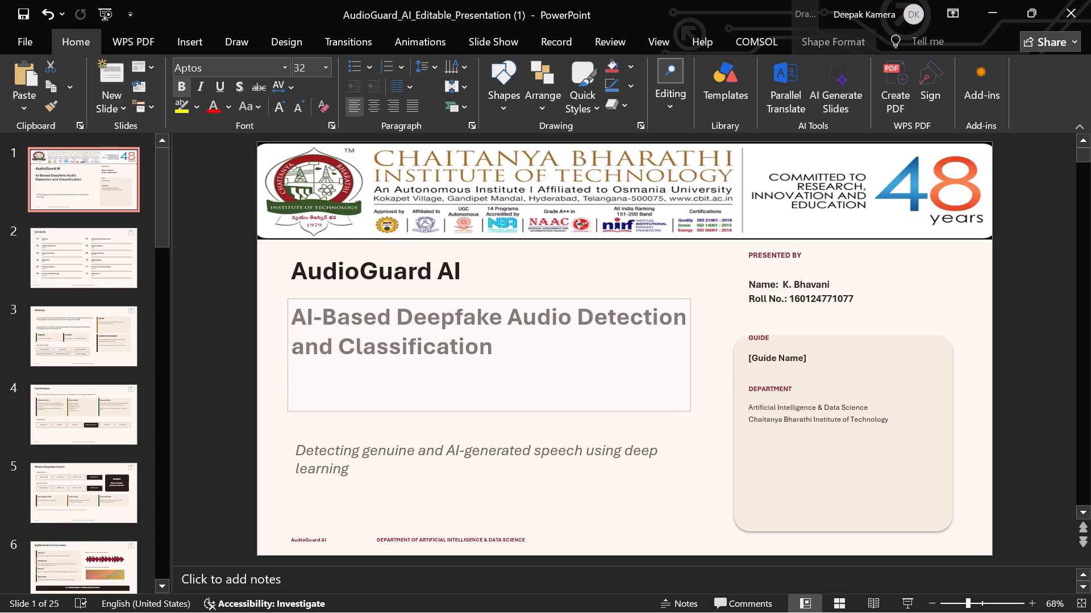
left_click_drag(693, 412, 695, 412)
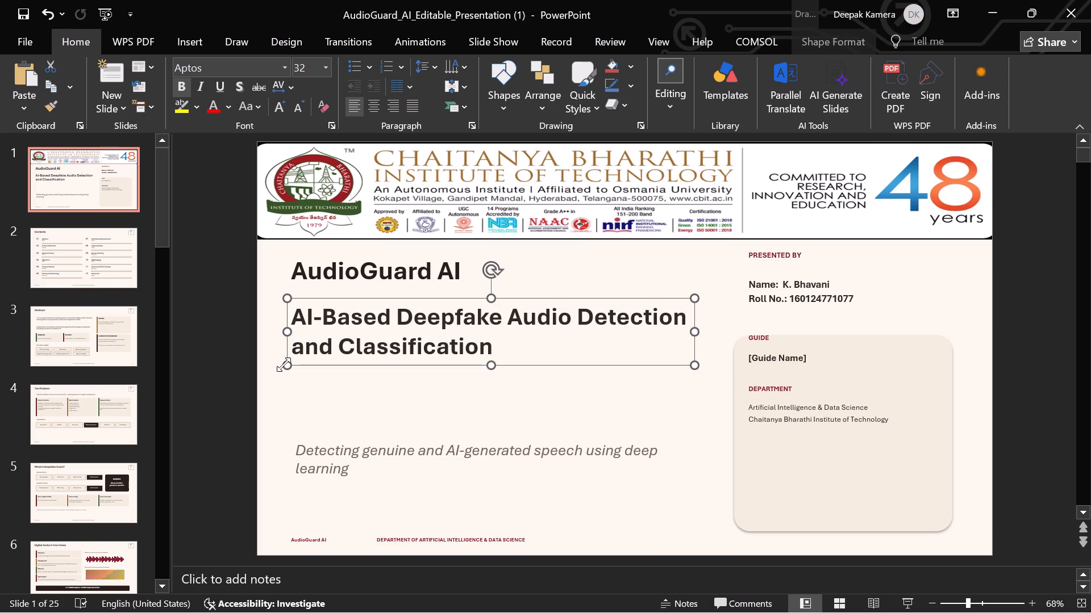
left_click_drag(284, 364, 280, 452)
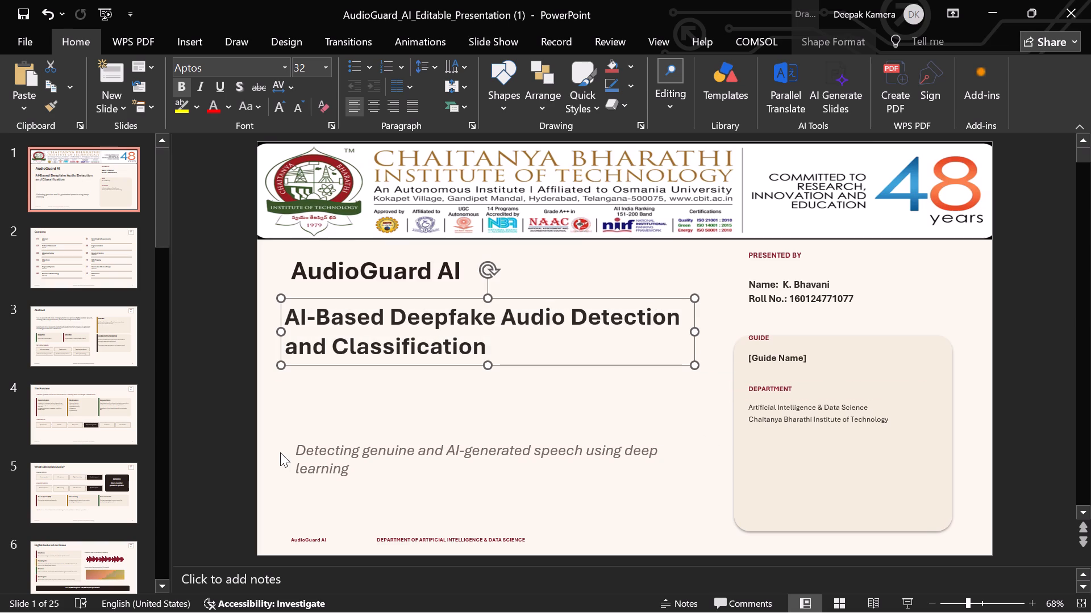
Pull the subtitle box's upper-left corner down past its bottom edge until the box sits directly above the tagline, with left edges aligned.
left_click_drag(280, 297, 274, 355)
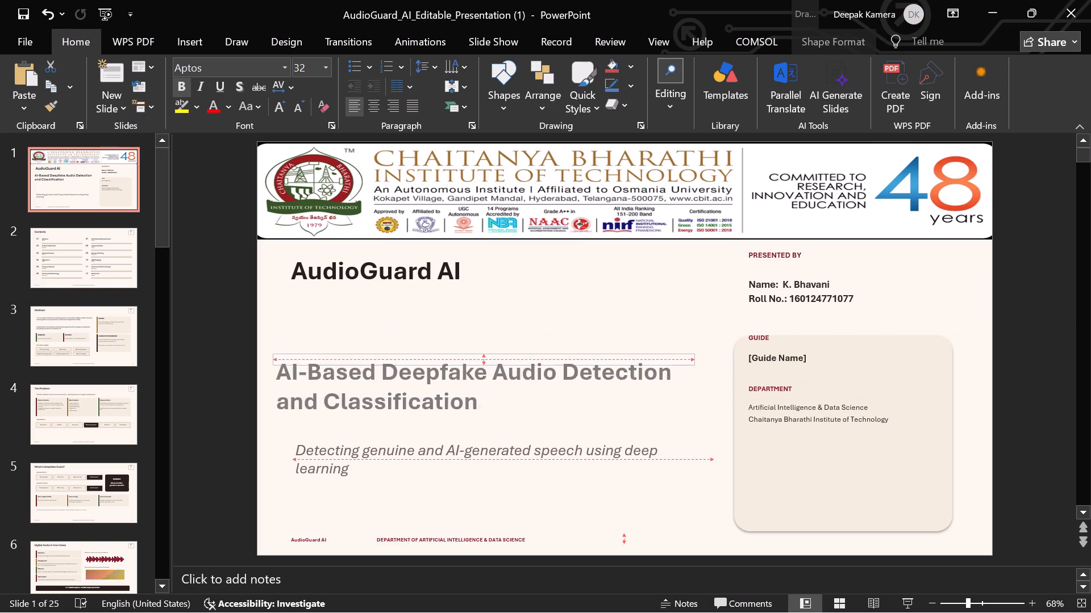
left_click_drag(274, 355, 294, 431)
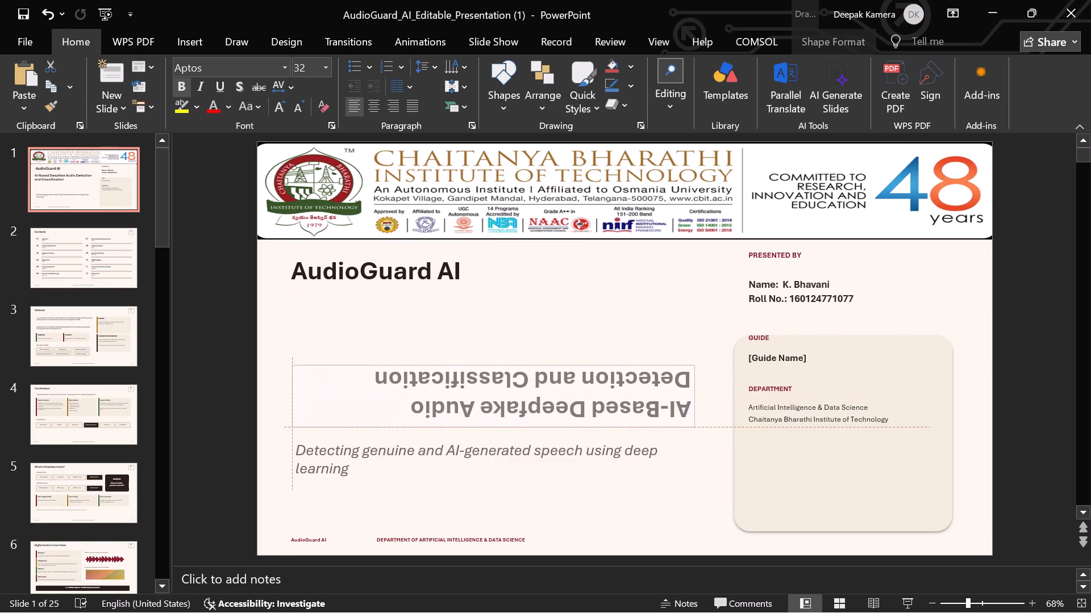
left_click_drag(294, 431, 302, 376)
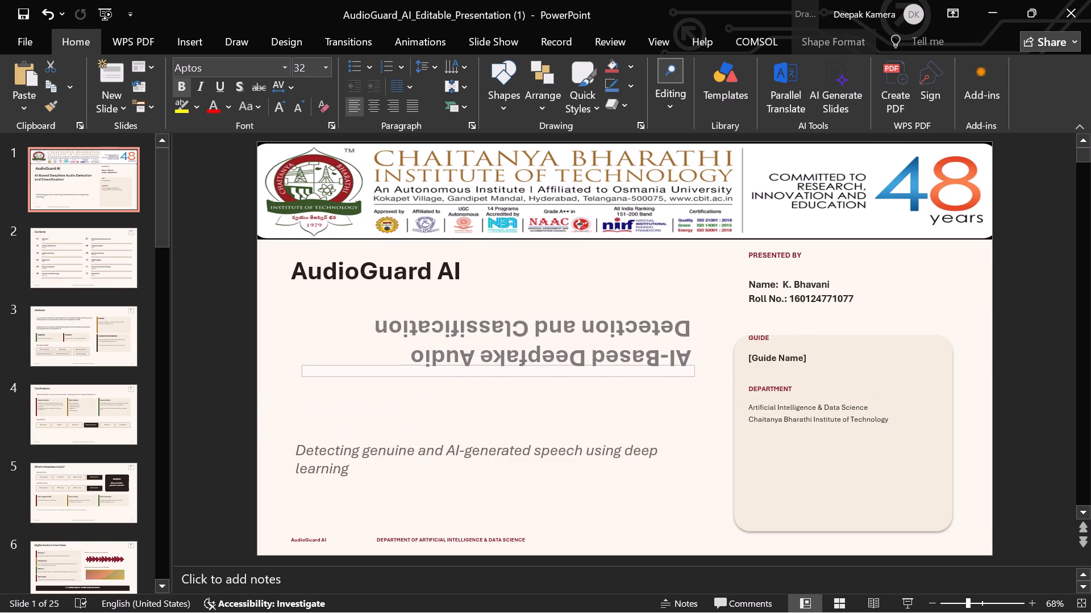
left_click_drag(302, 376, 294, 427)
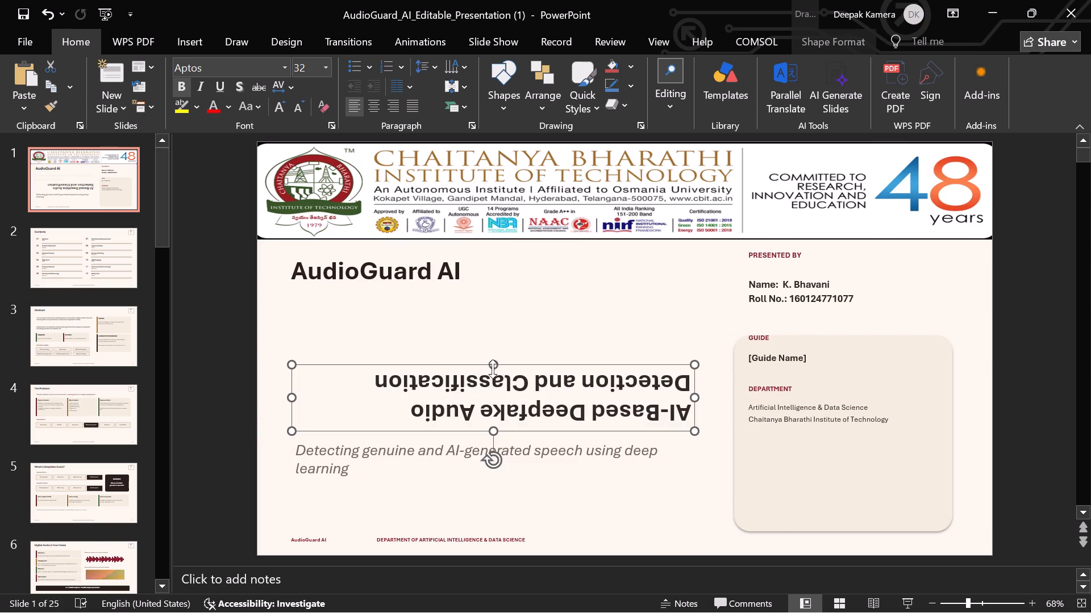
left_click_drag(489, 366, 494, 469)
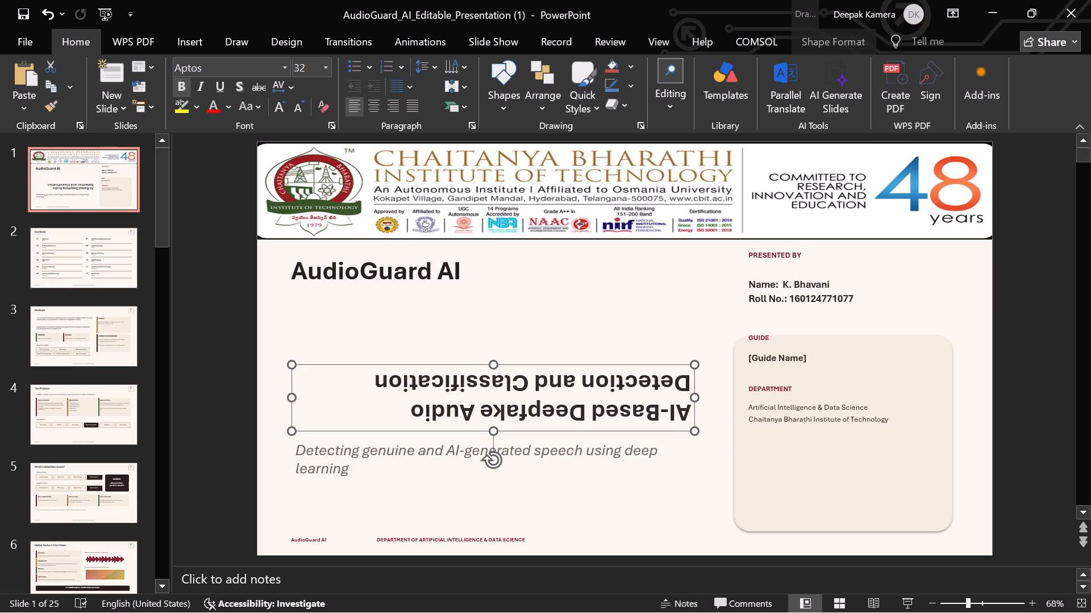
Rotate the upside-down subtitle box half a turn so its text reads upright and level above the tagline.
left_click(493, 460)
left_click_drag(495, 463, 497, 413)
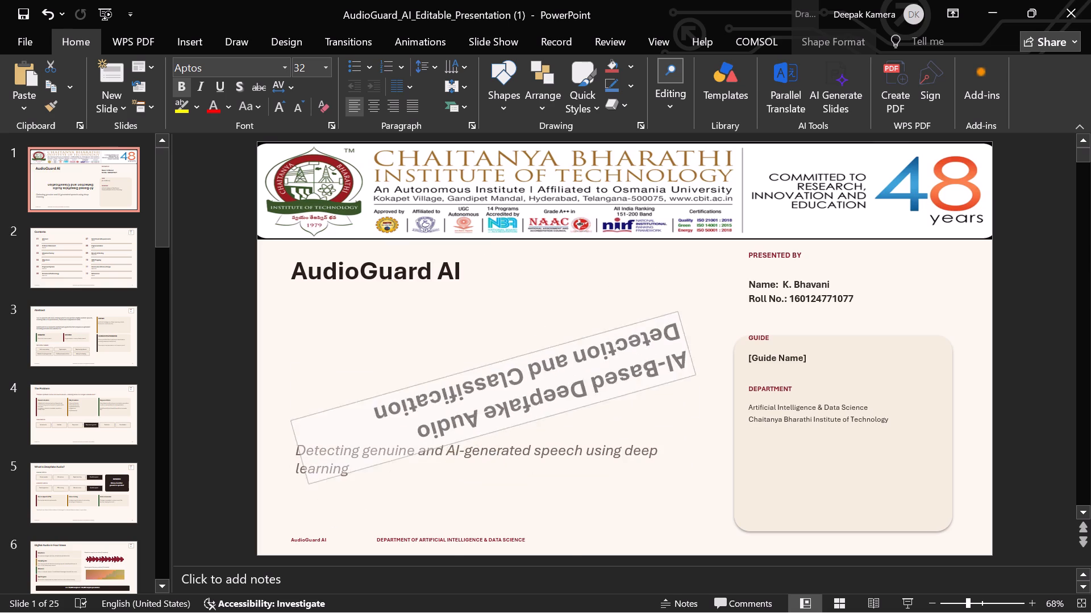
left_click_drag(497, 413, 494, 397)
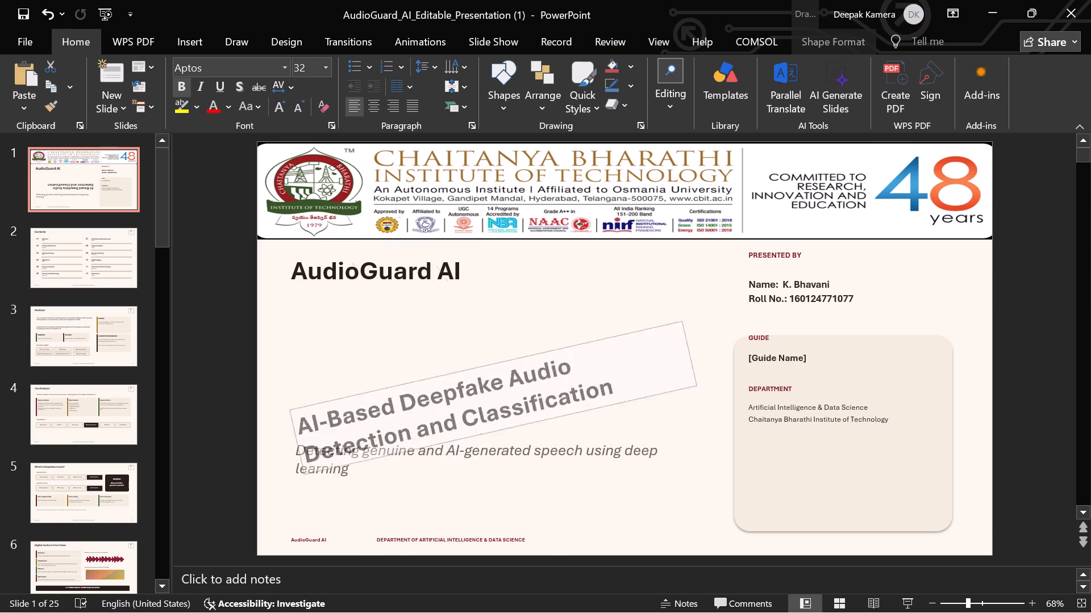
left_click_drag(494, 397, 506, 379)
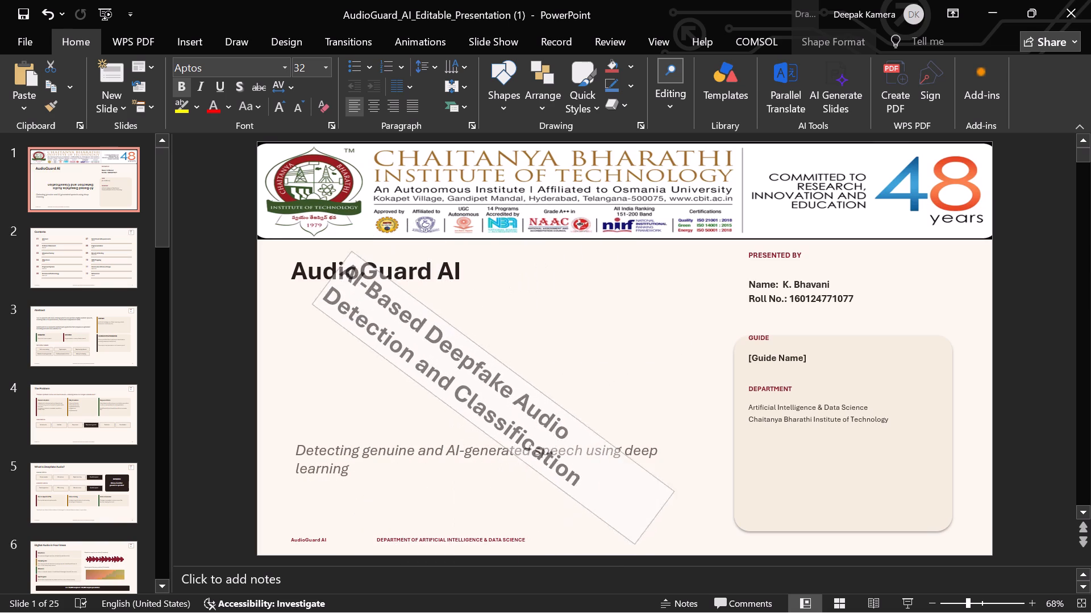
left_click_drag(506, 379, 494, 356)
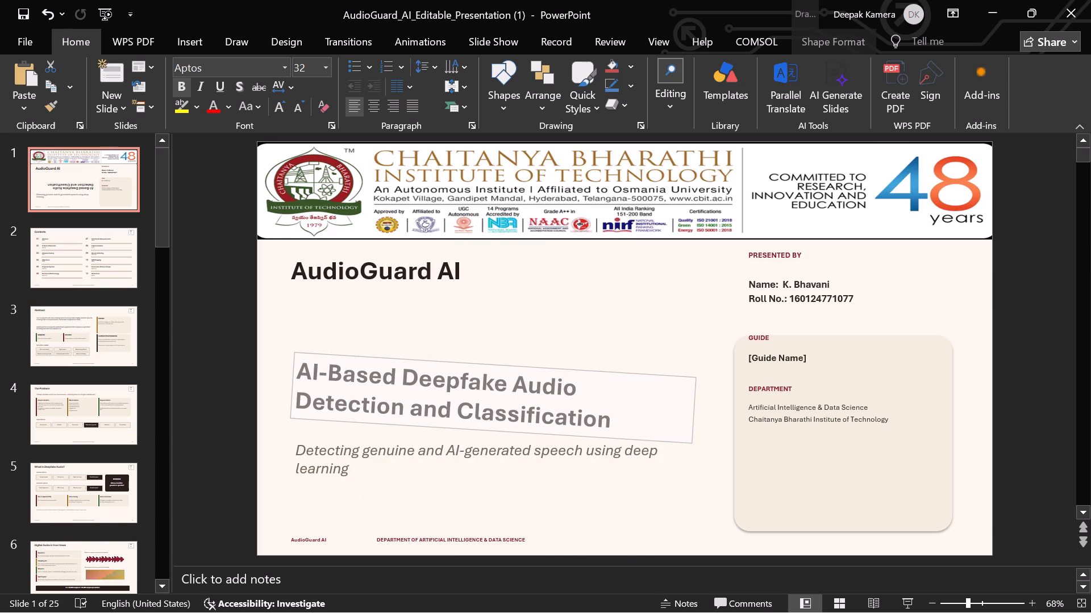
left_click_drag(494, 356, 490, 351)
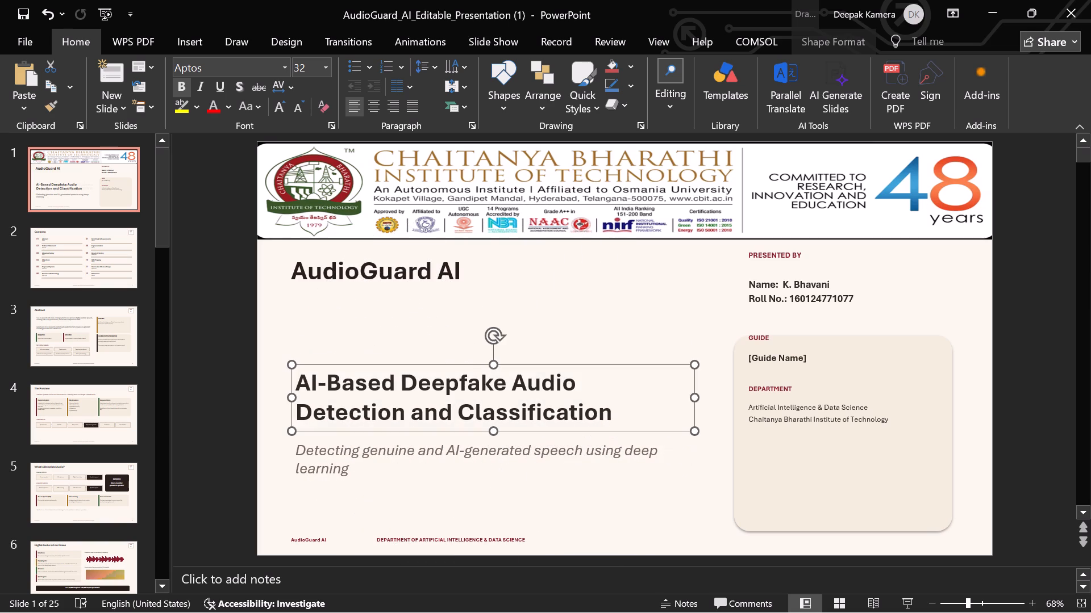
left_click(543, 502)
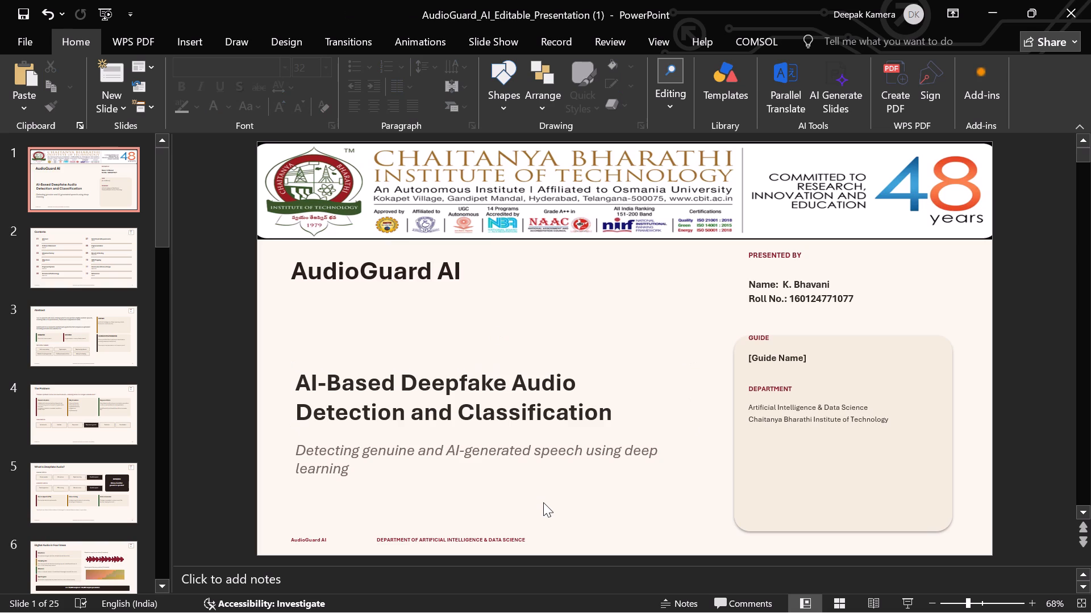
Widen the subtitle box to match the tagline box's right edge, so "Detection" fits on the first line.
left_click(382, 393)
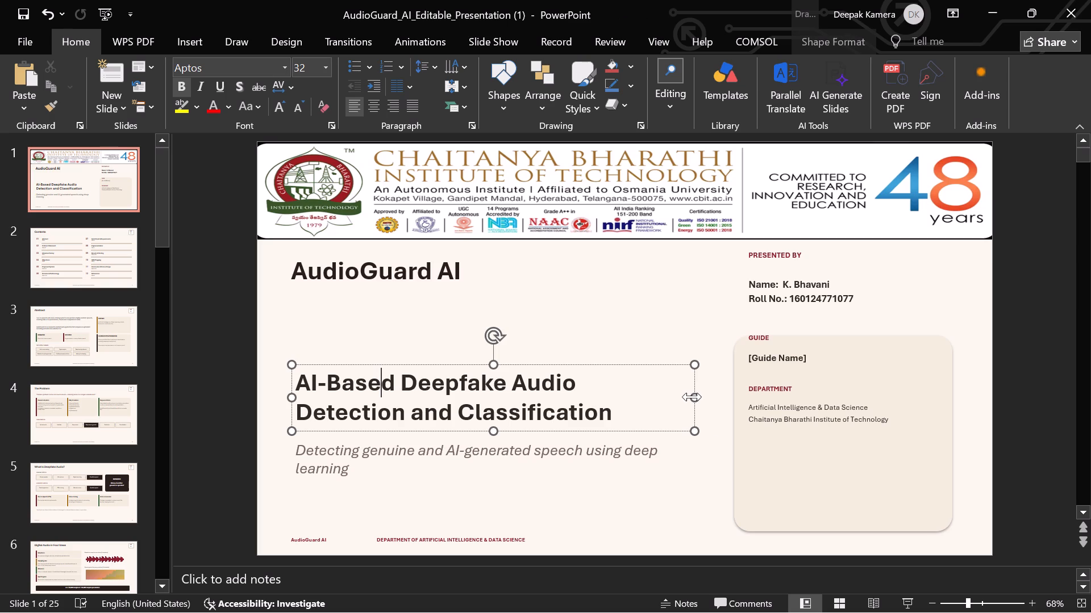
left_click_drag(694, 397, 655, 405)
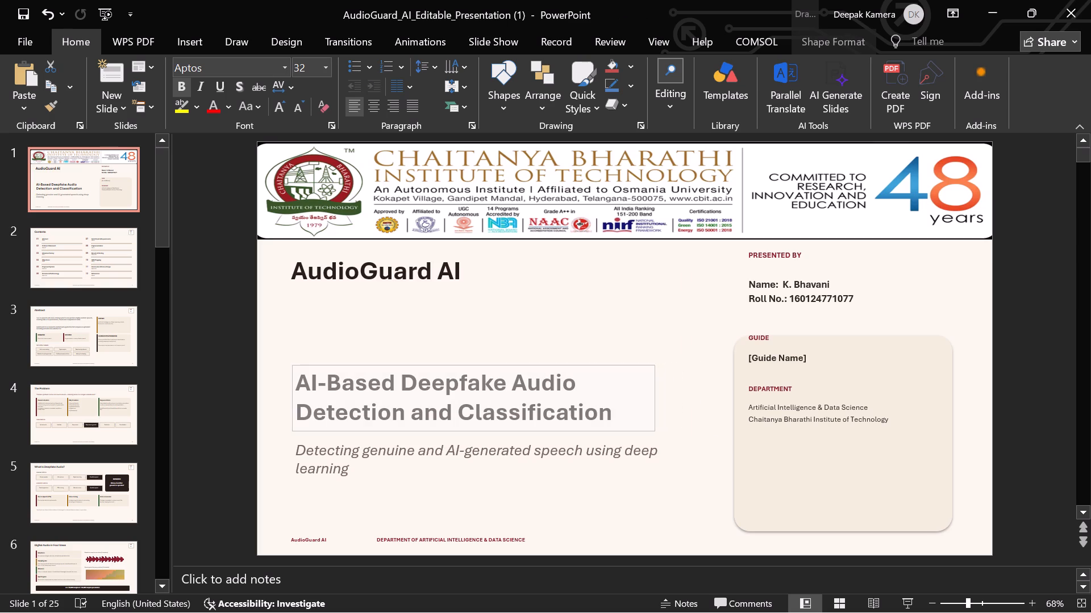
left_click_drag(655, 405, 713, 410)
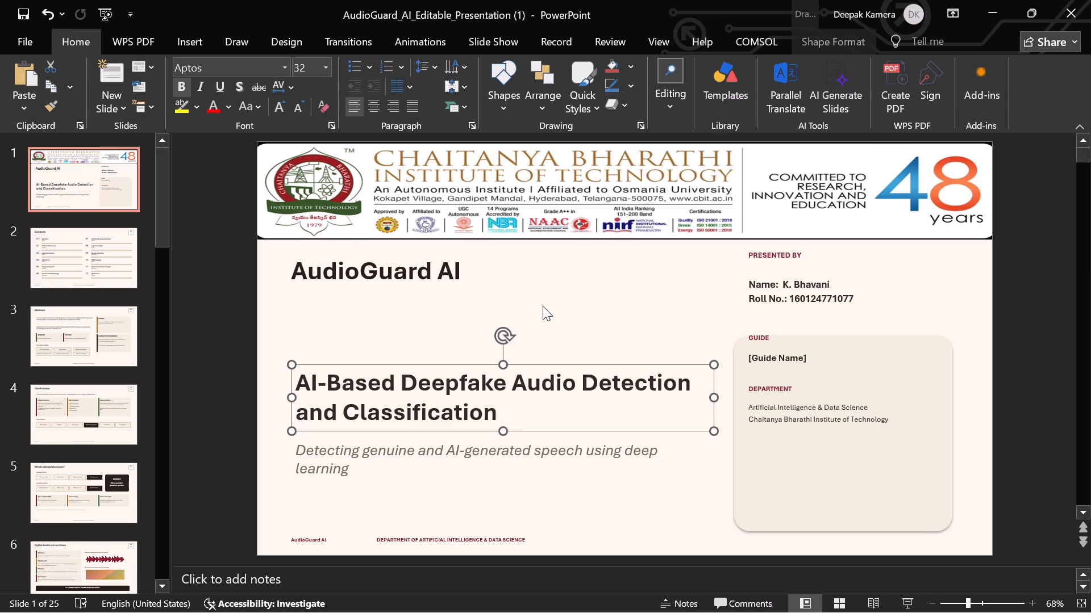
left_click(543, 306)
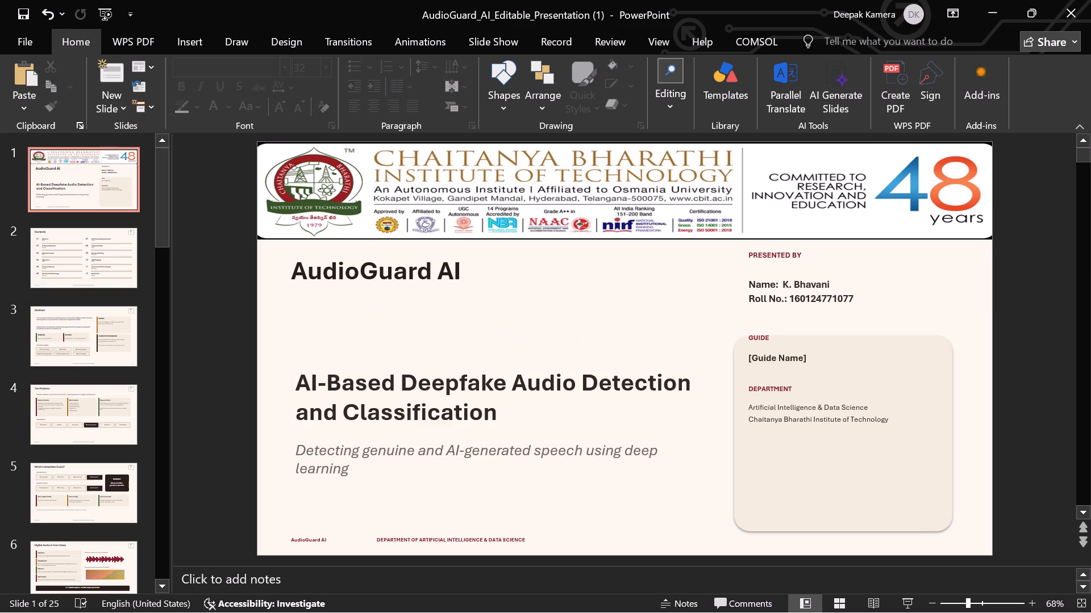
Set the font size of the title "AudioGuard AI" on slide 1 to 66.
left_click_drag(294, 266, 493, 276)
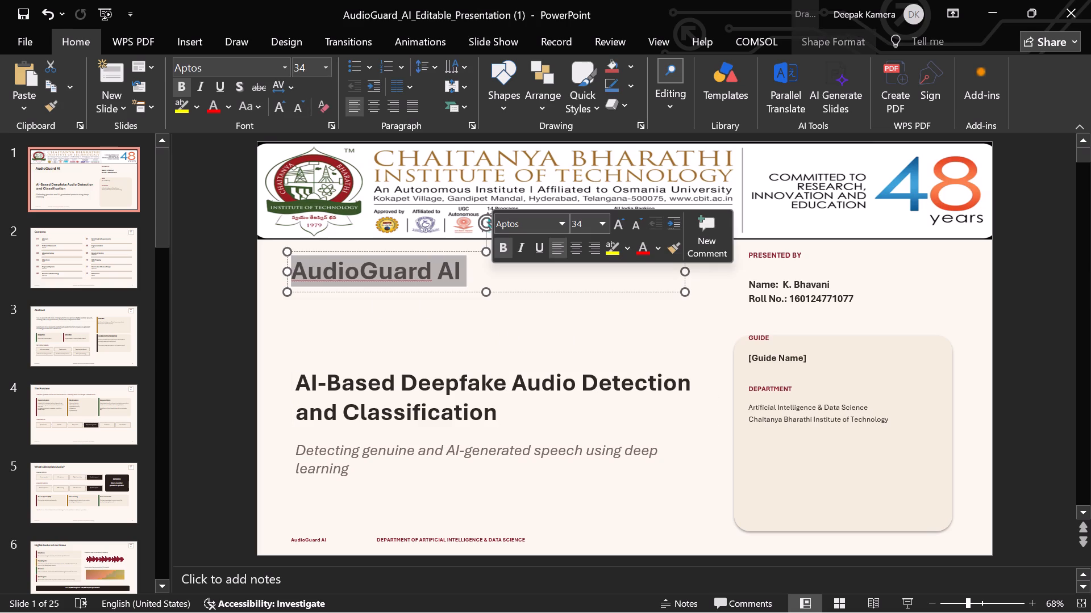
left_click(599, 225)
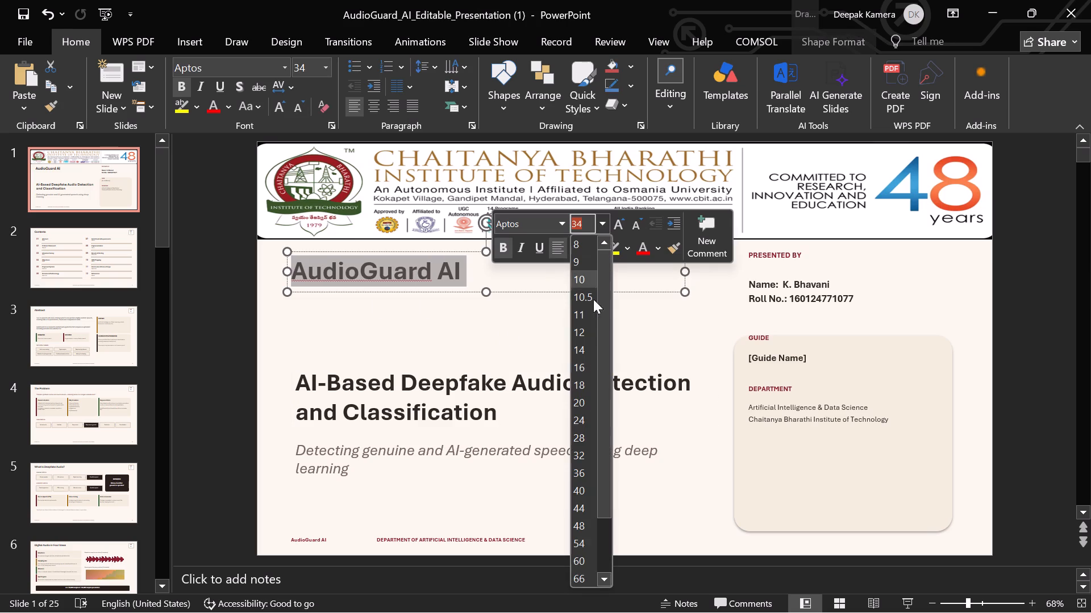
left_click(579, 580)
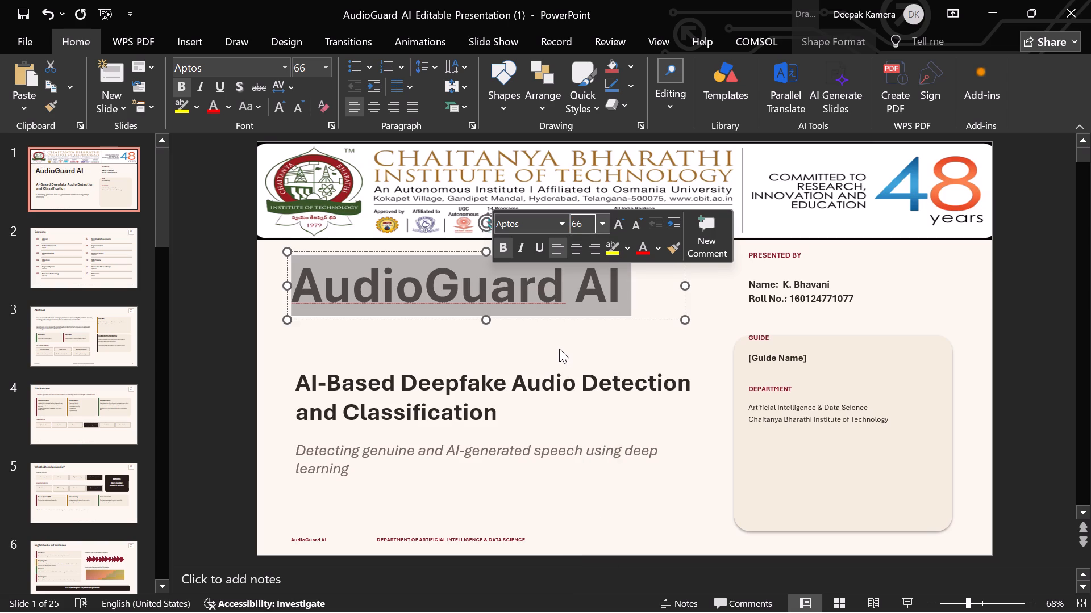
Pull the title box's upper-left corner inward so "AudioGuard AI" sits lower and slightly further right, between the banner and the subtitle.
left_click(546, 342)
left_click(546, 342)
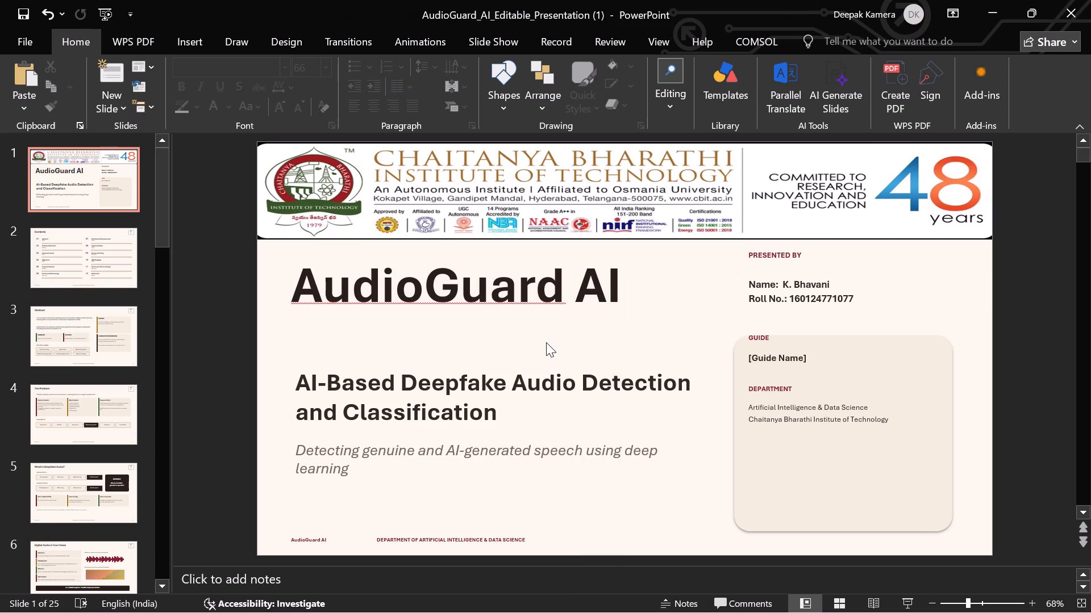
left_click(514, 301)
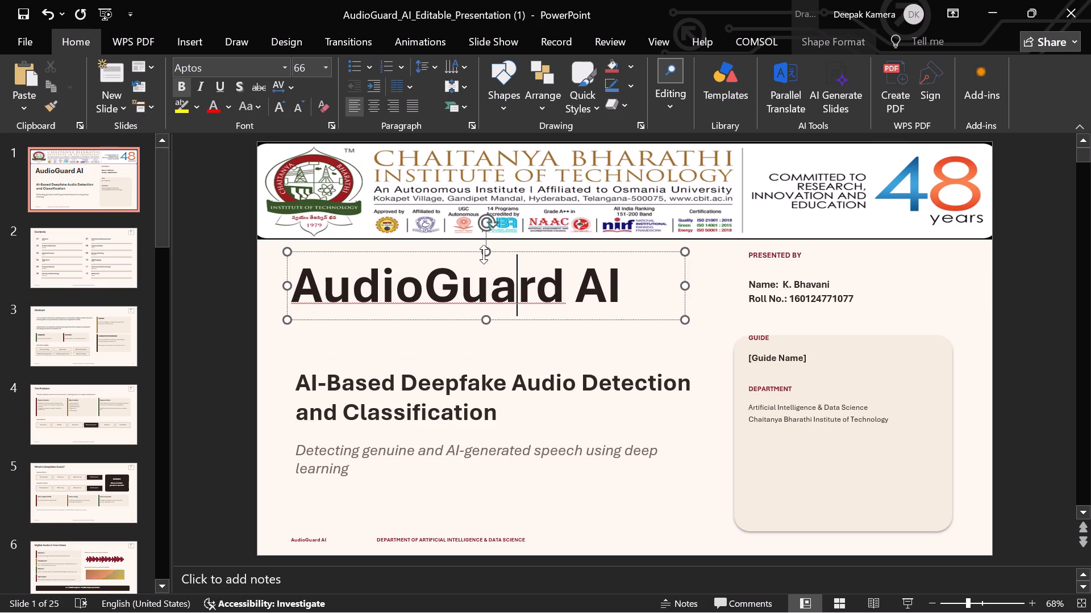
left_click_drag(482, 254, 488, 268)
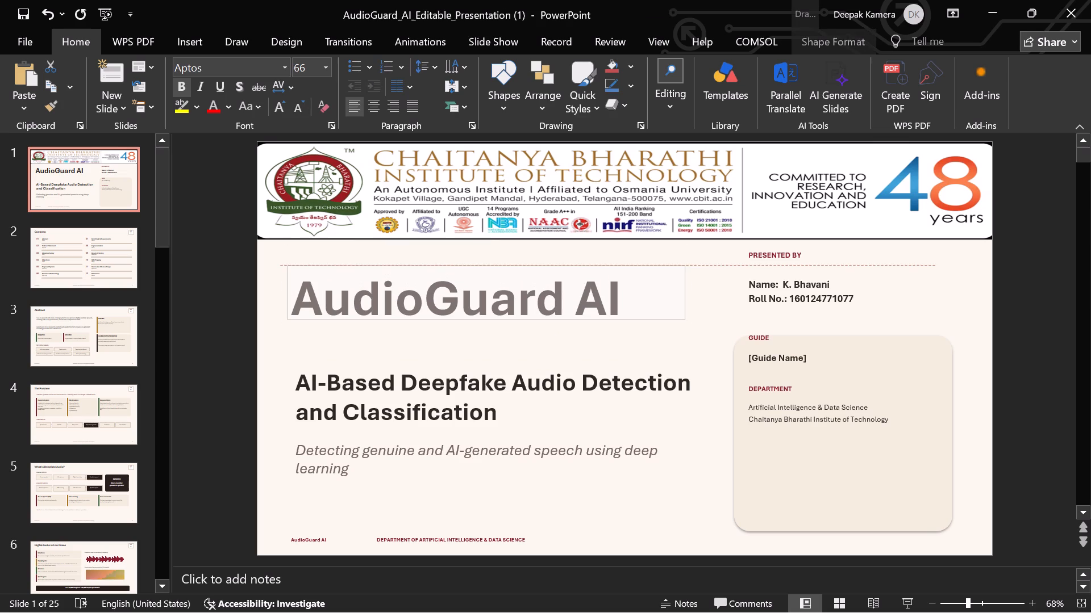
left_click_drag(488, 268, 486, 269)
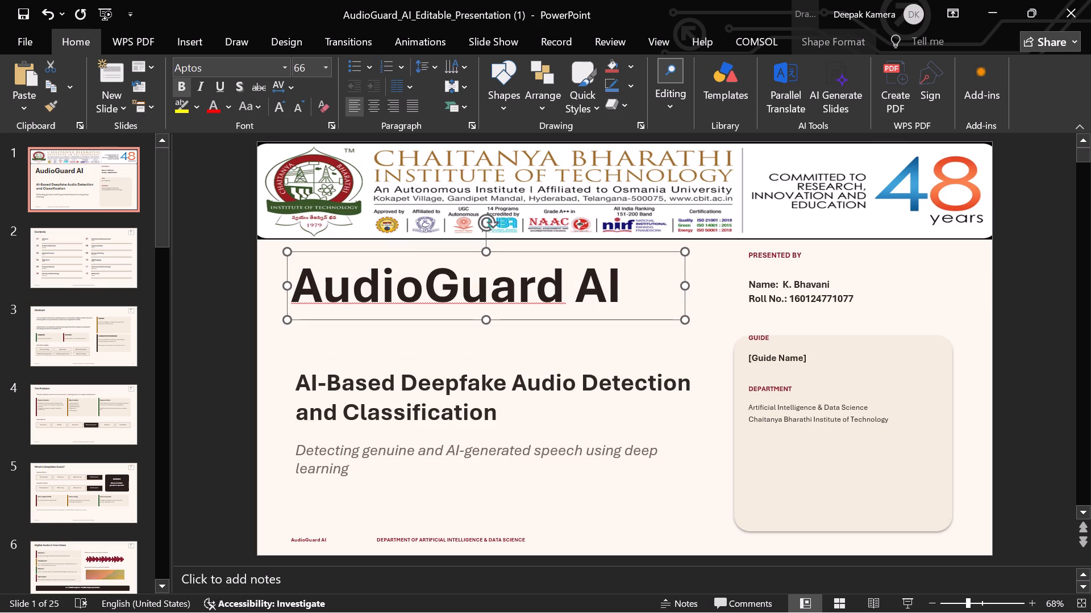
left_click_drag(287, 317, 286, 344)
left_click_drag(289, 251, 292, 263)
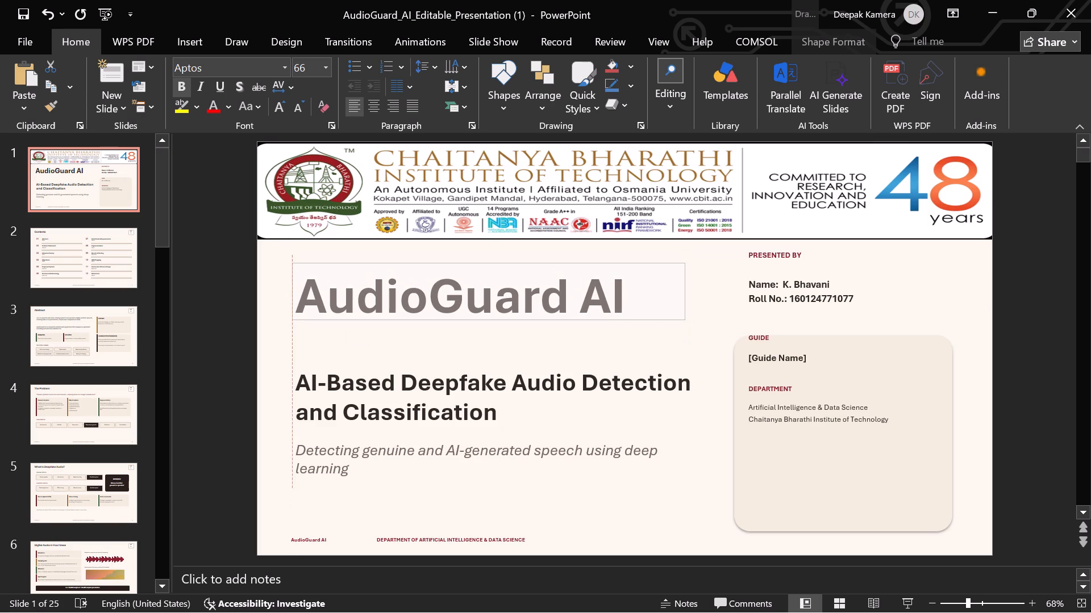
left_click_drag(292, 263, 298, 274)
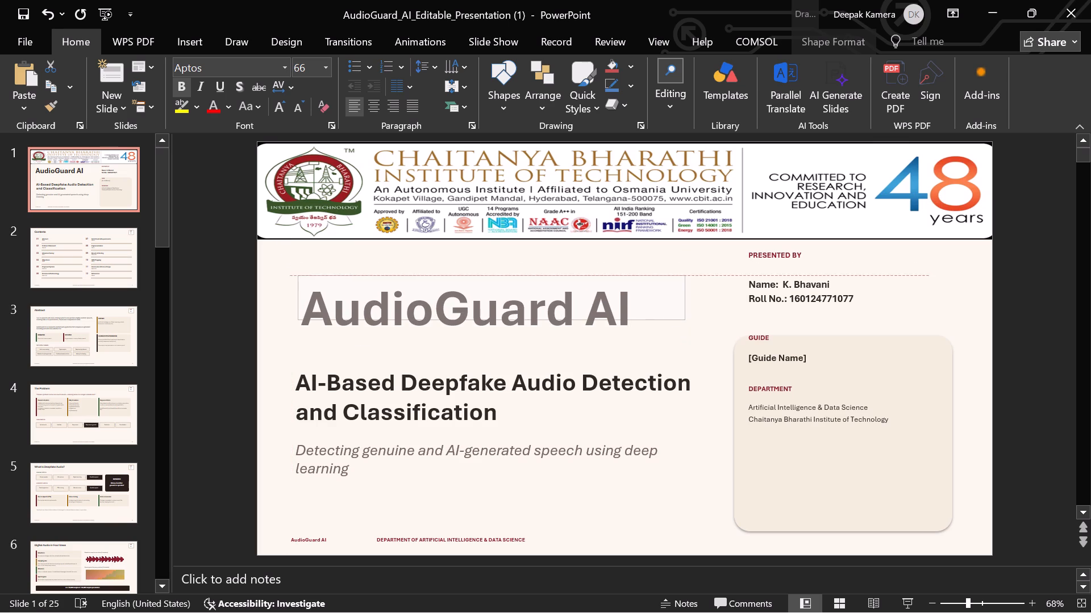
left_click_drag(298, 274, 310, 293)
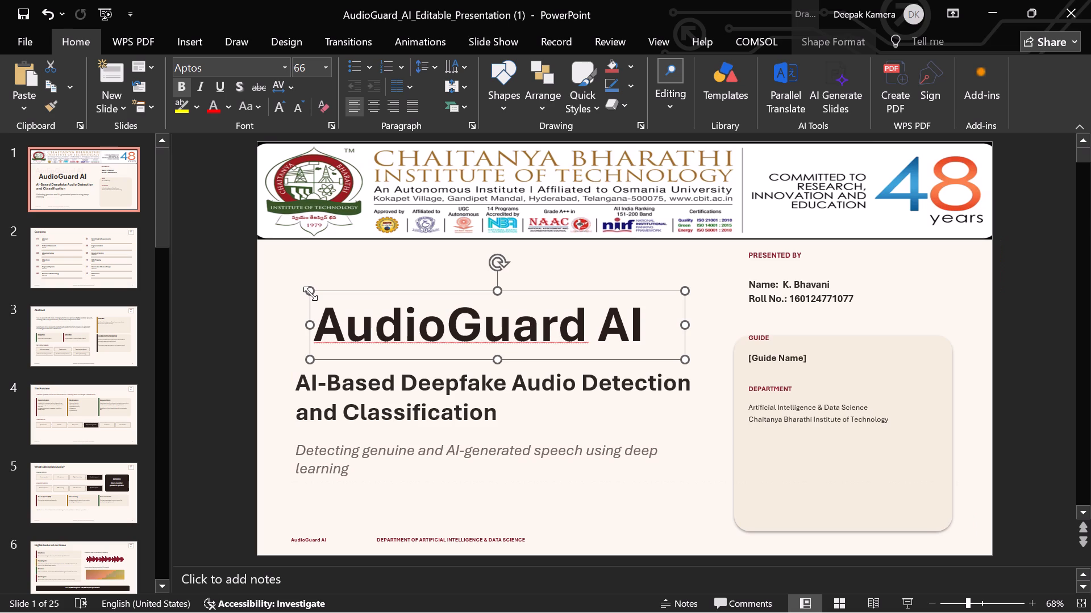
left_click_drag(310, 293, 306, 278)
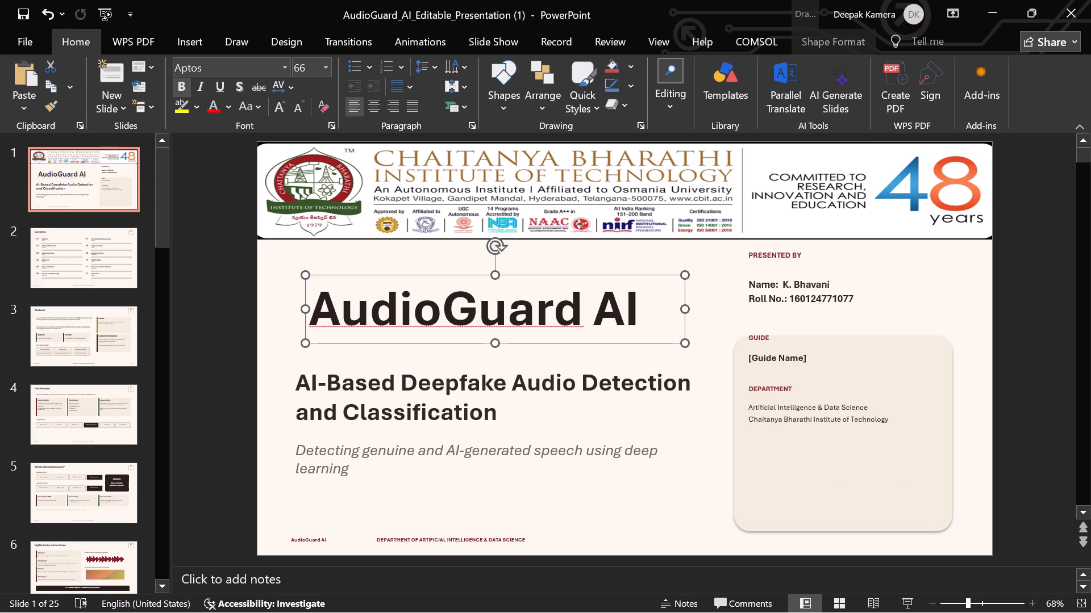
Try font size 88 on the title "AudioGuard AI" and settle on 72.
left_click_drag(315, 306, 679, 330)
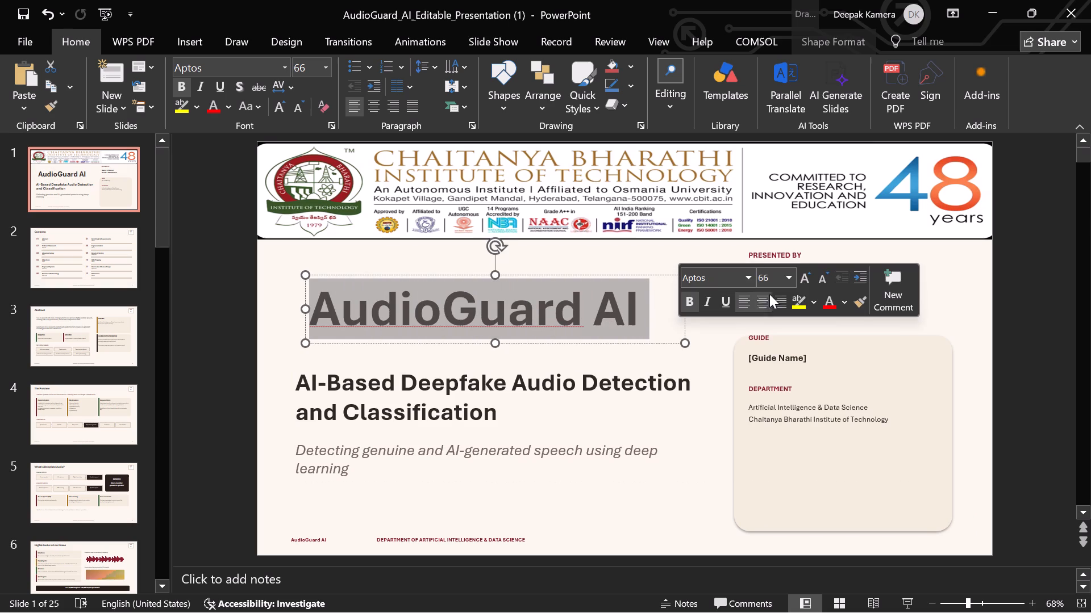
left_click(787, 280)
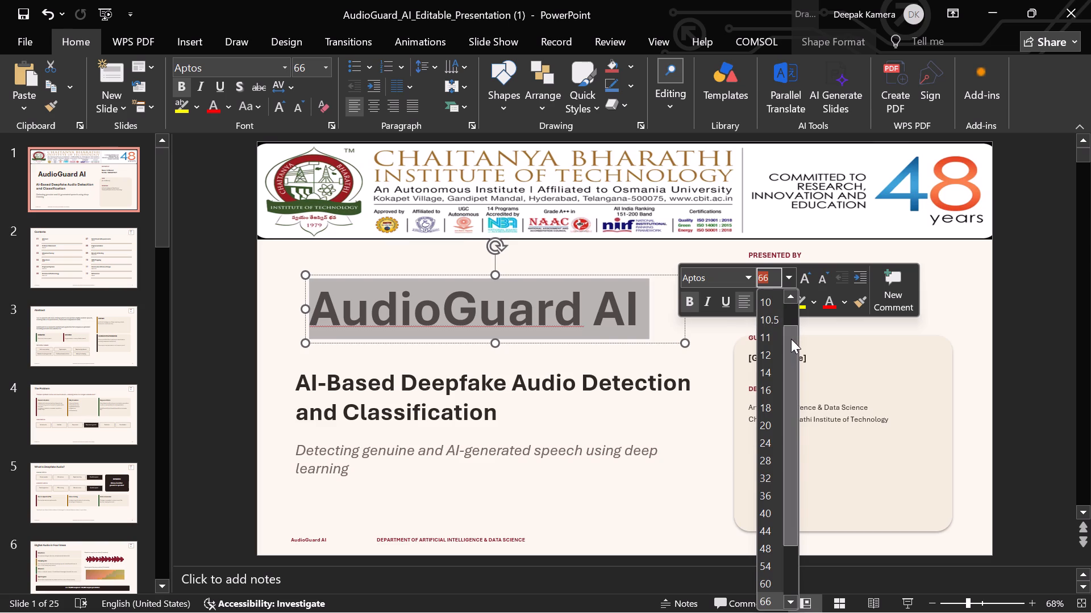
left_click_drag(791, 339, 810, 519)
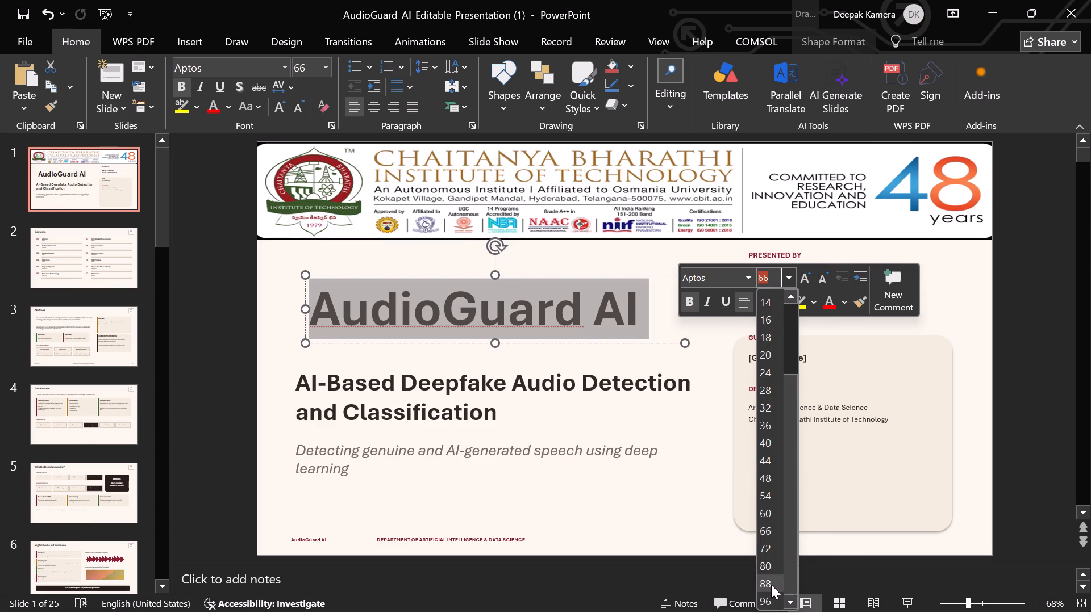
left_click(771, 585)
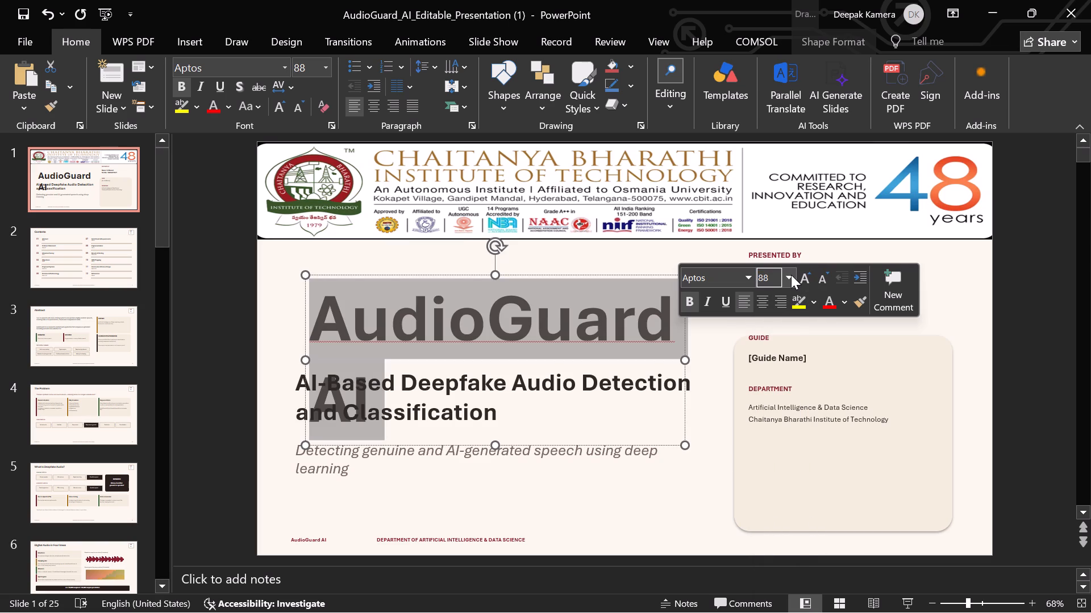
left_click(791, 275)
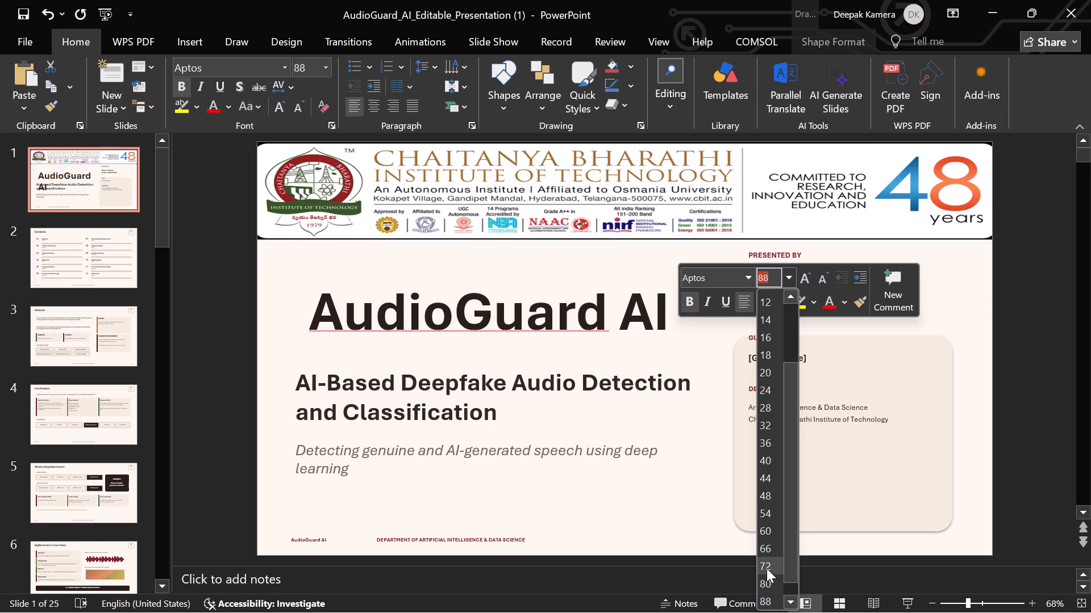
left_click(767, 568)
left_click(632, 480)
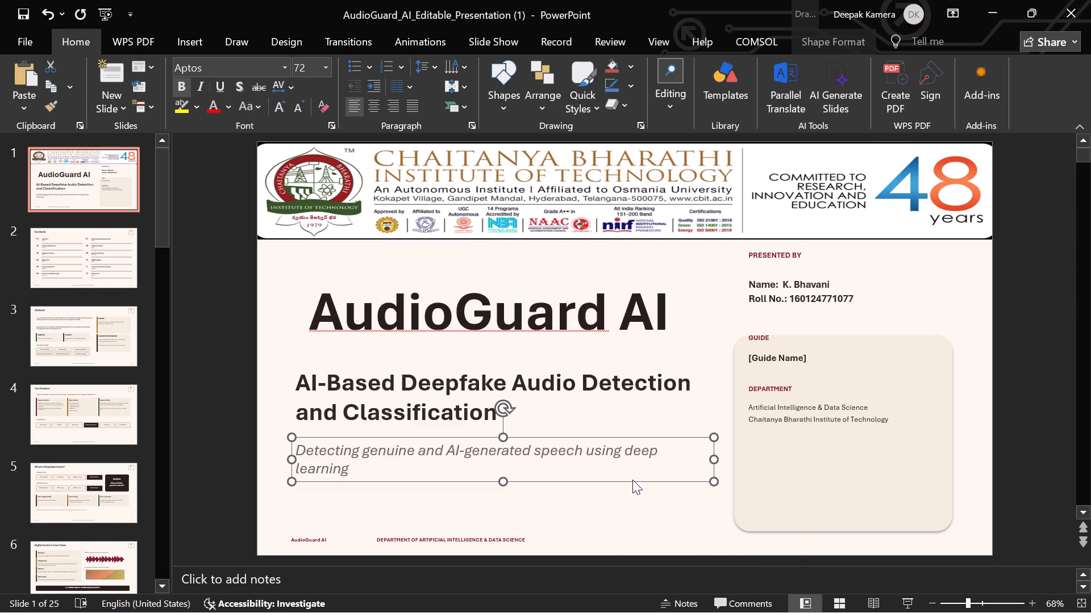
Select the beige rounded card behind the guide and department details.
left_click(768, 486)
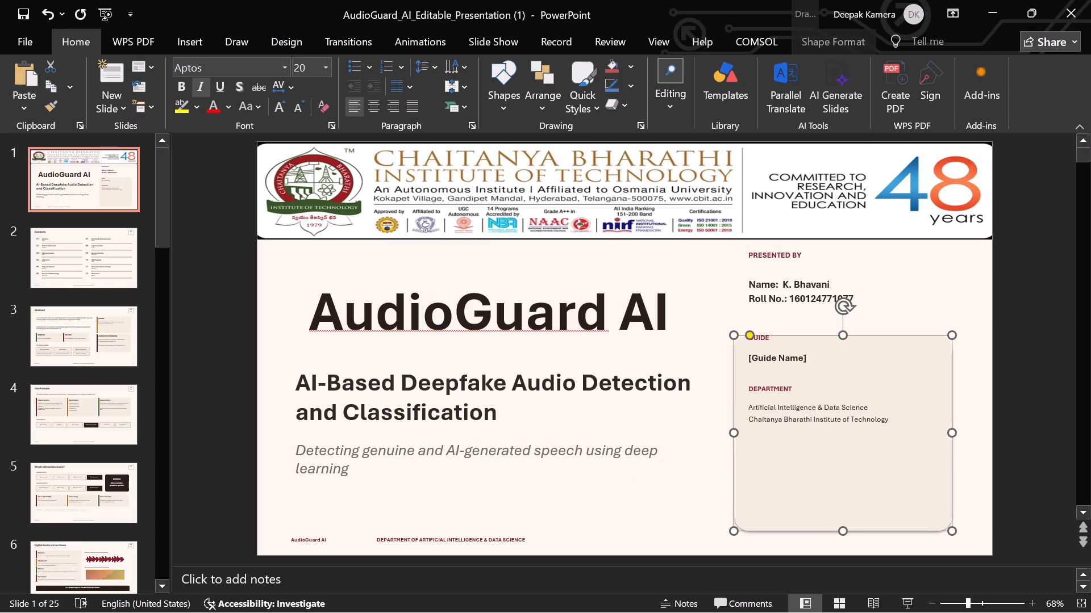
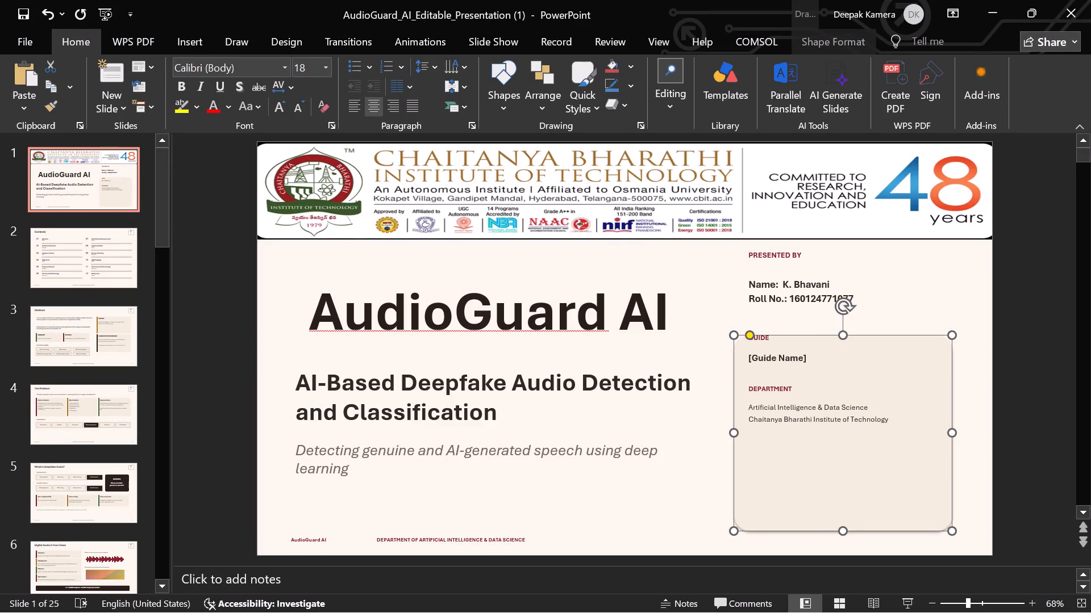
Delete the "DEPARTMENT" heading and the department and institute lines beneath it from the beige card on slide 1.
left_click_drag(748, 390, 898, 420)
key("BackSpace")
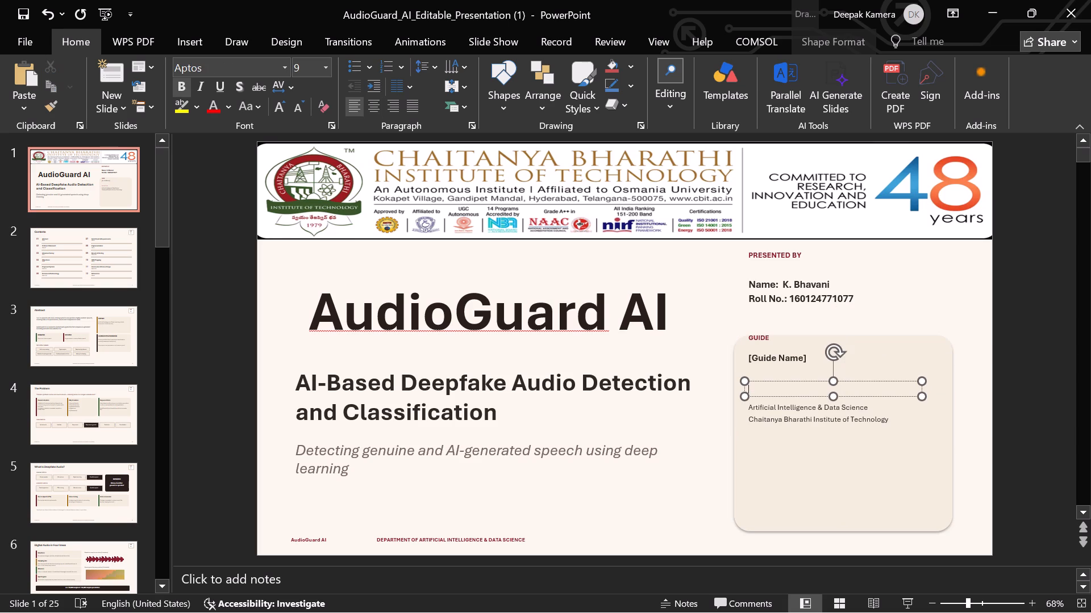
left_click(886, 419)
left_click_drag(886, 419, 865, 421)
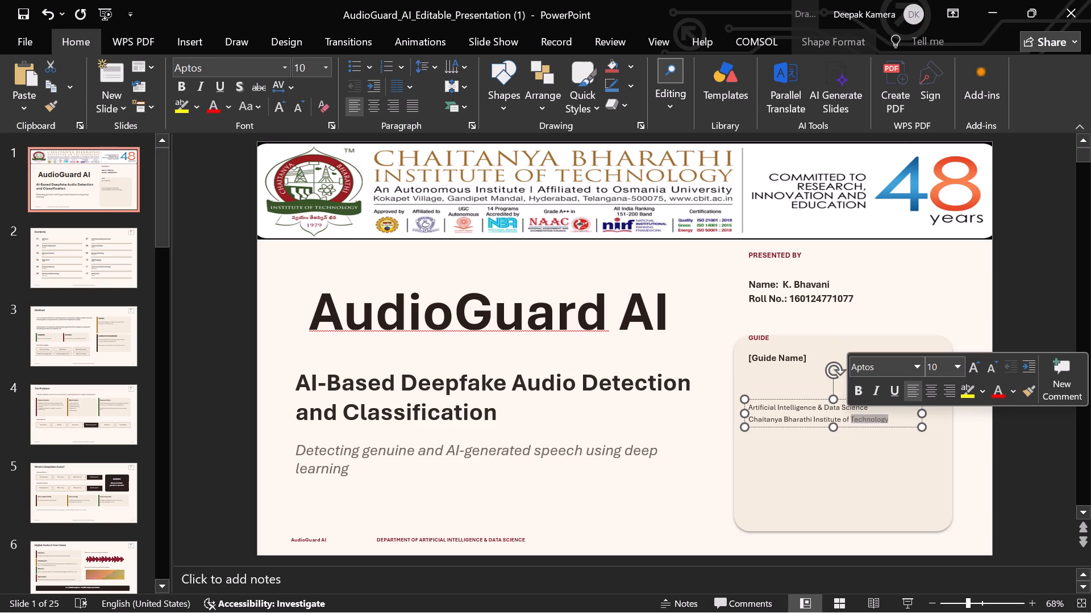
left_click_drag(865, 421, 747, 400)
key("BackSpace")
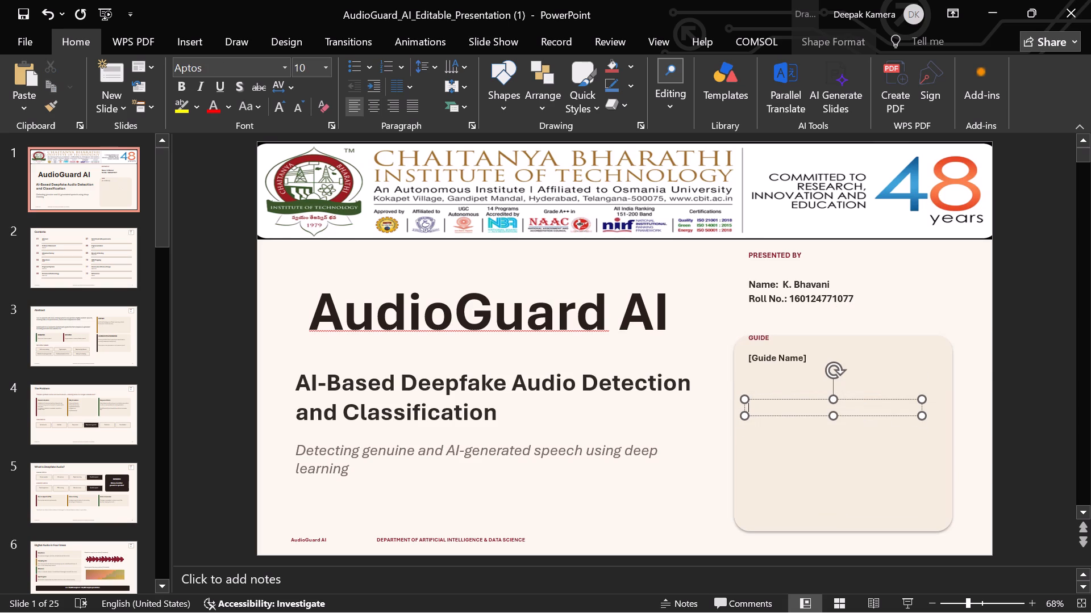
Copy the heading text "PRESENTED BY" above the presenter's name and roll number.
left_click(885, 314)
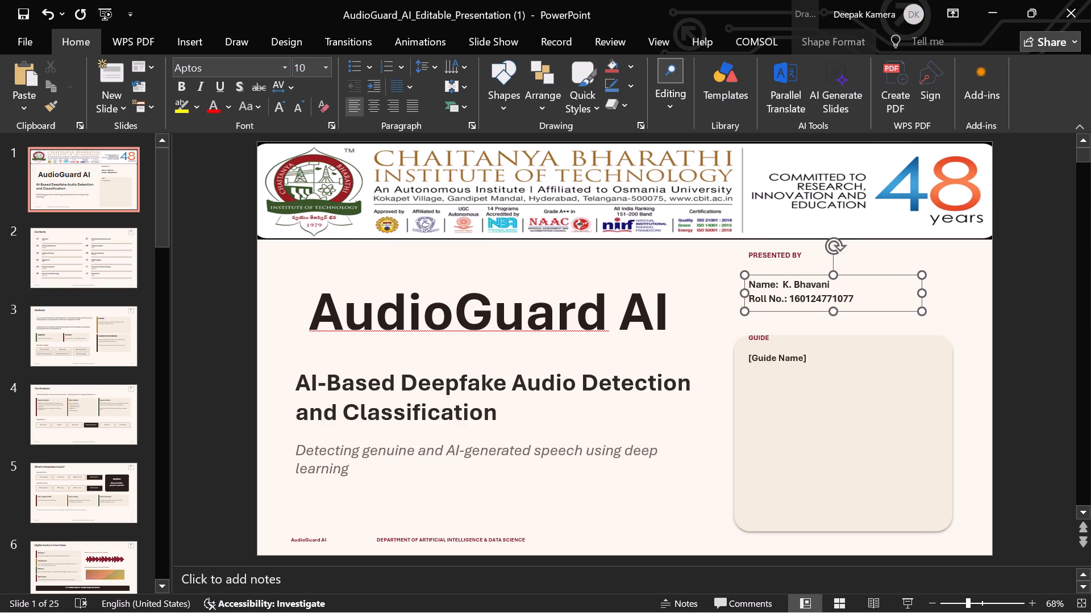
left_click_drag(801, 255, 726, 255)
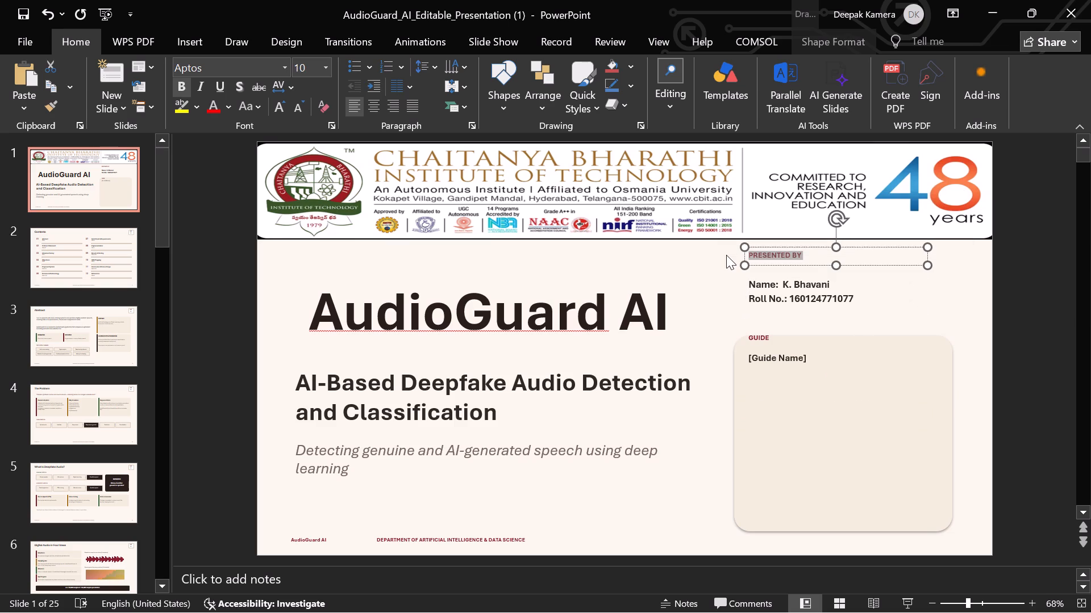
key("ctrl+c")
Resize the "GUIDE" heading's text box inward until it sits upright, lower and further right in the beige card, below "[Guide Name]".
left_click(757, 342)
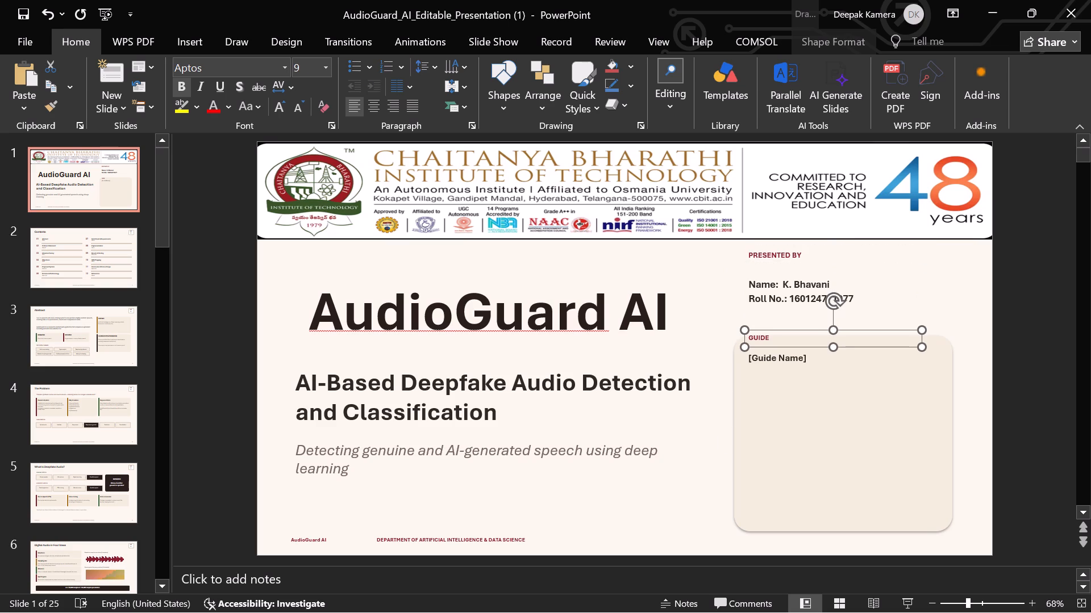
left_click_drag(833, 330, 836, 439)
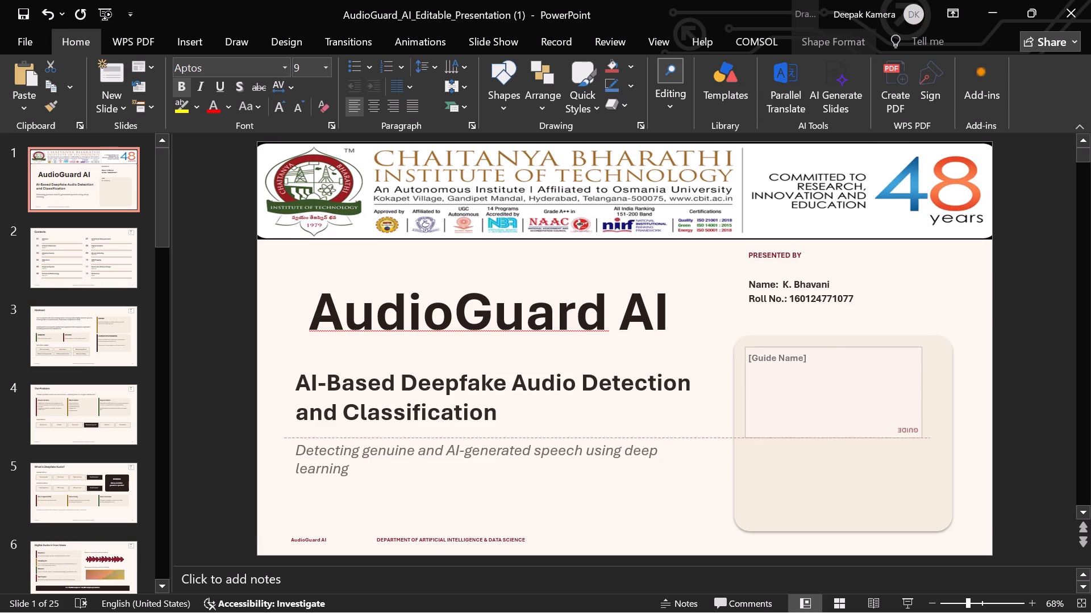
left_click_drag(836, 439, 836, 442)
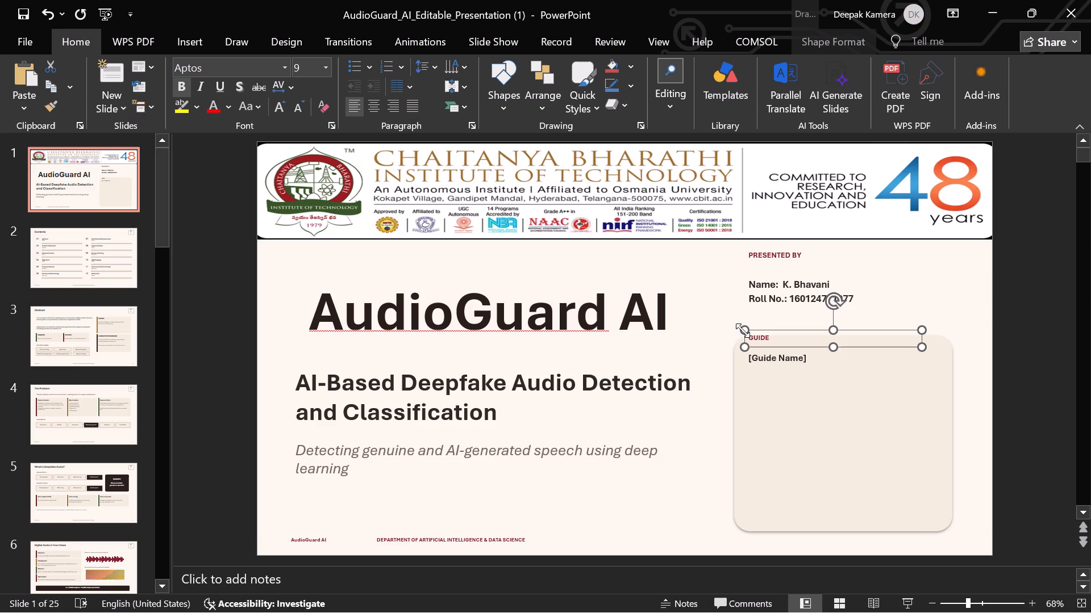
left_click_drag(743, 330, 763, 425)
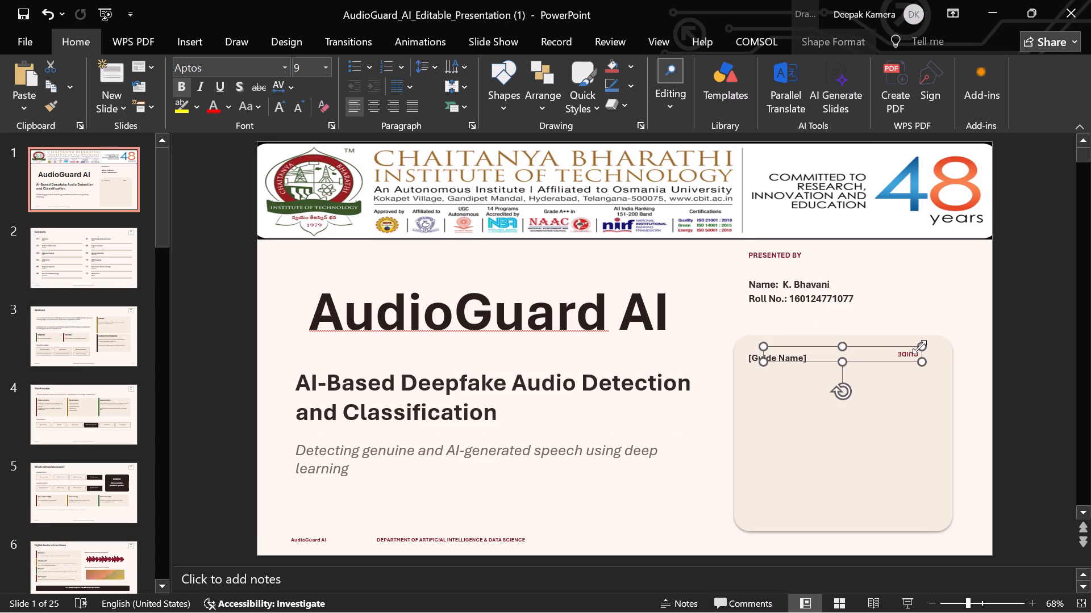
left_click_drag(923, 347, 914, 440)
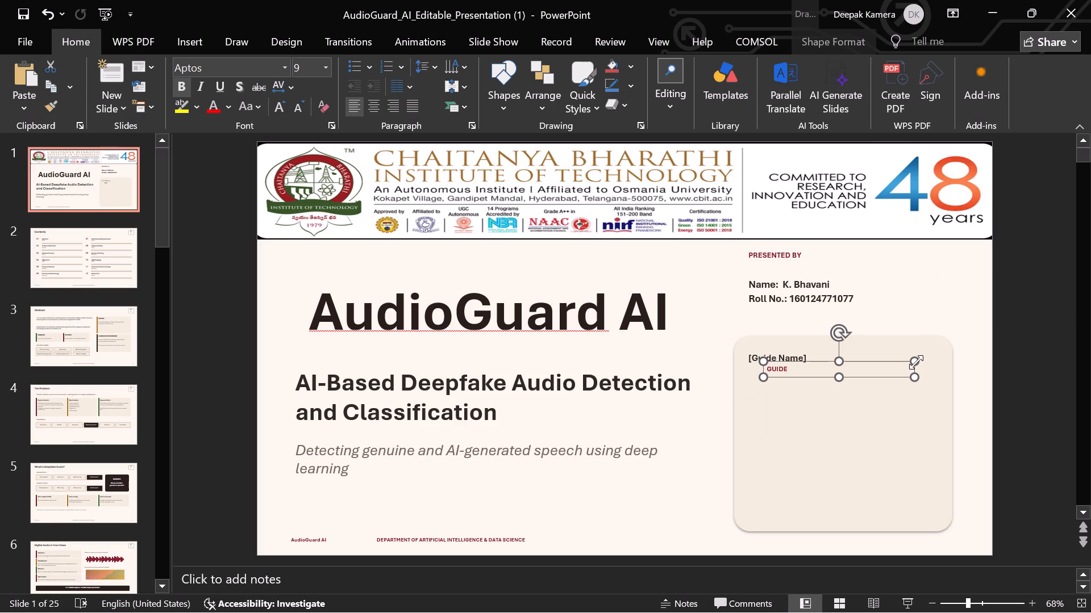
left_click_drag(916, 359, 814, 410)
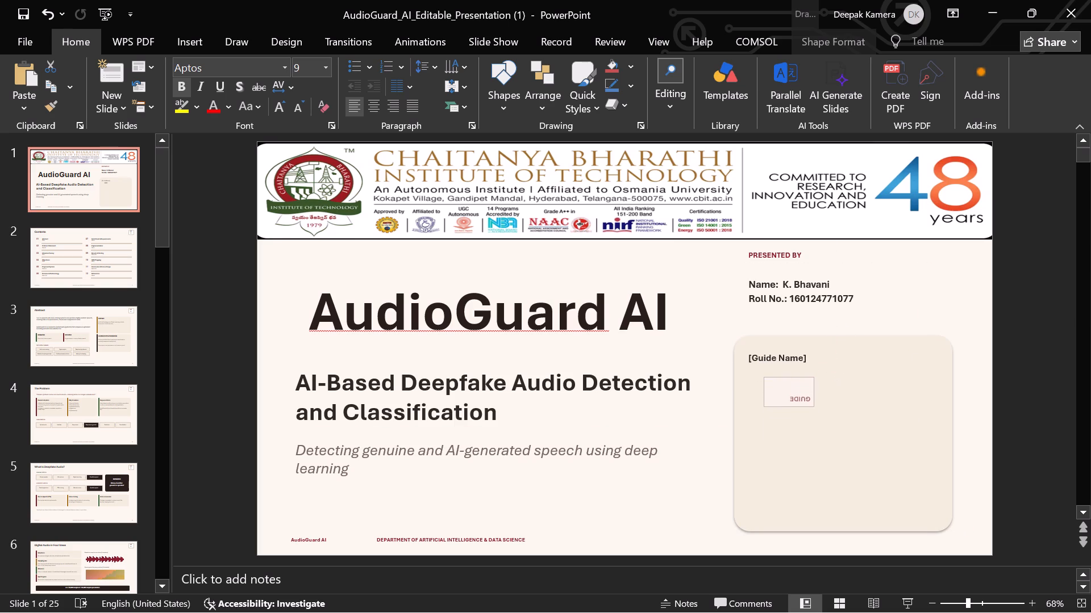
left_click_drag(814, 410, 928, 509)
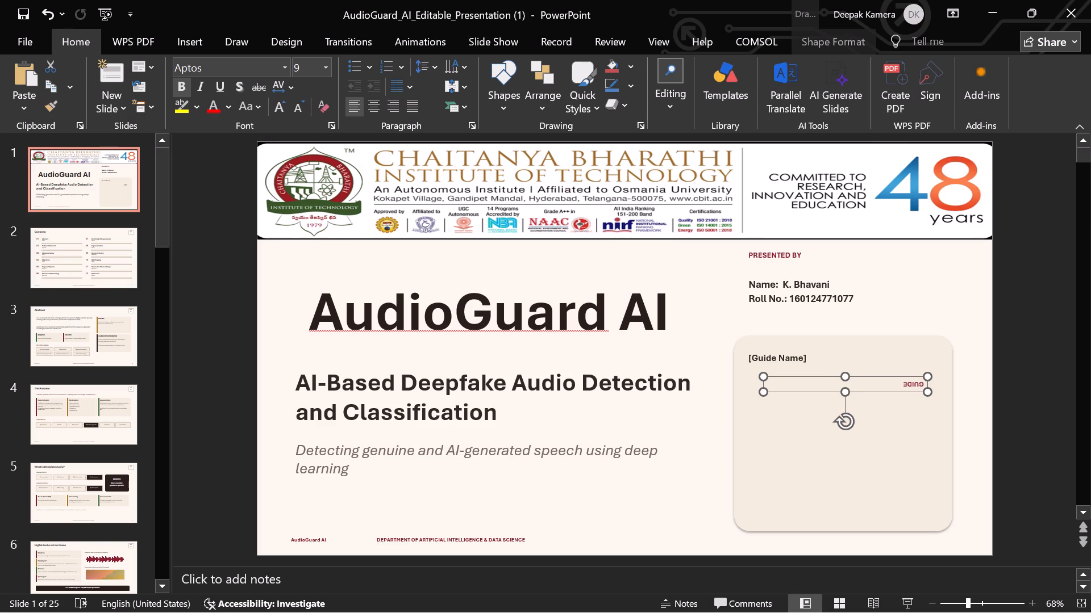
left_click(846, 427)
left_click_drag(763, 377, 787, 447)
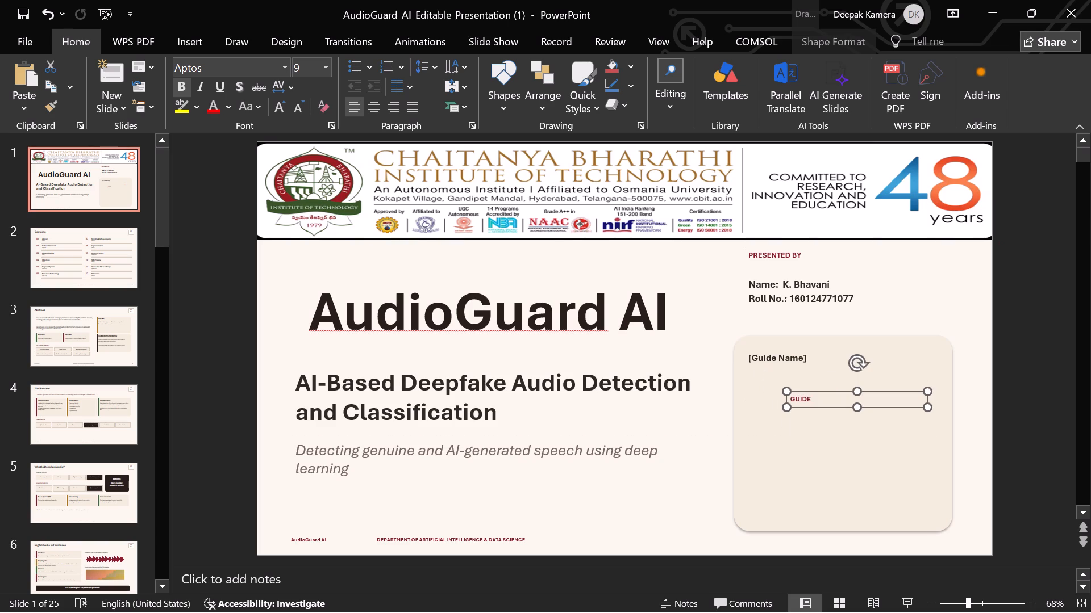
Open the "[Guide Name]" placeholder text in the beige card for editing.
left_click(775, 356)
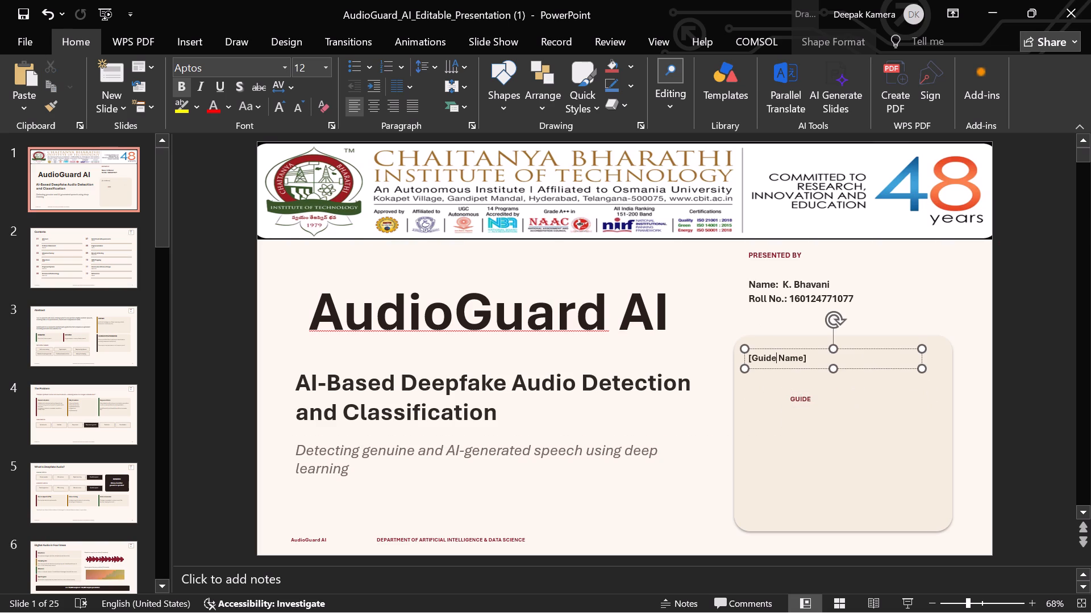
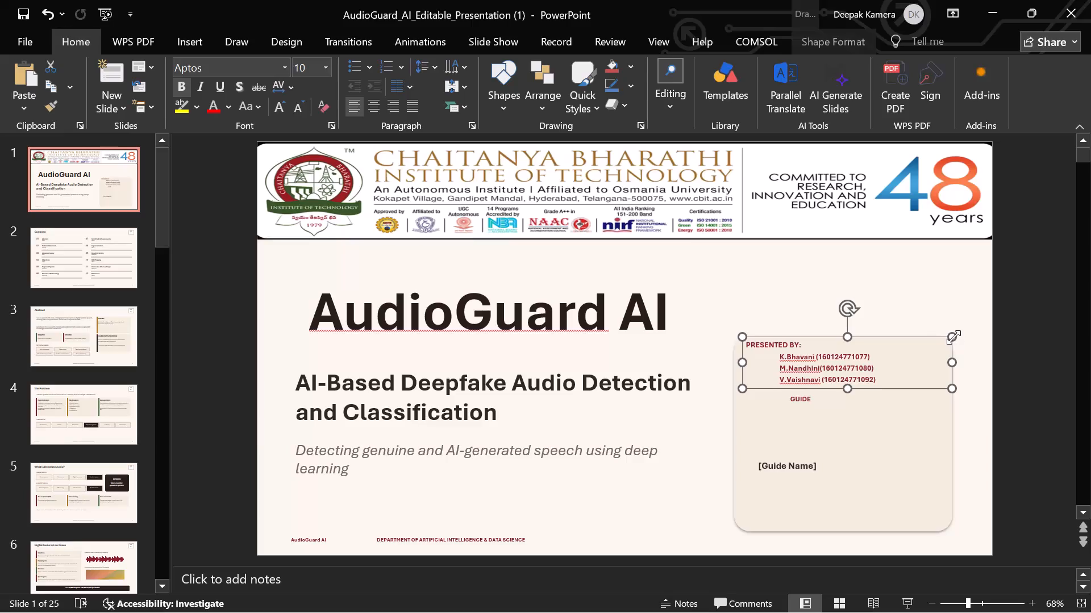
Widen the presenter details' text box slightly, just past the right edge of the beige card on slide 1.
left_click(953, 337)
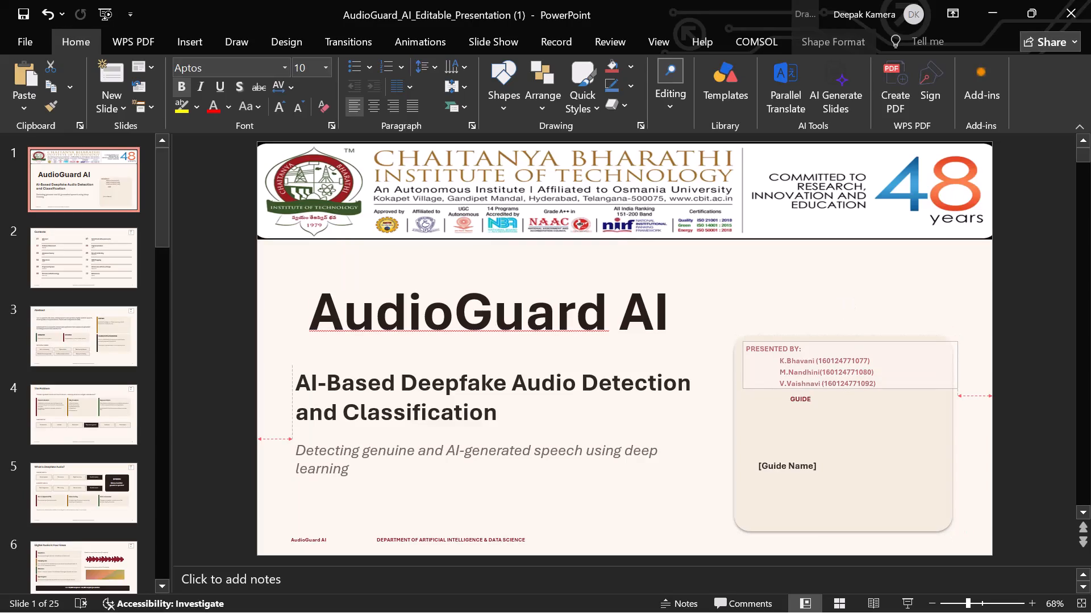
left_click(853, 314)
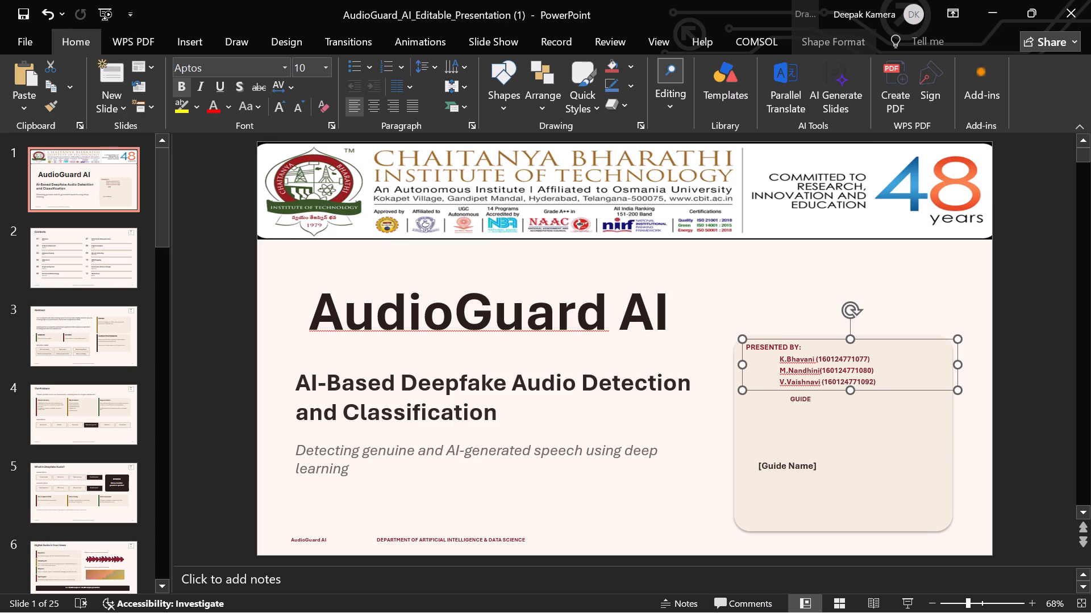
Set the "PRESENTED BY:" heading and the three presenter lines beneath it to font size 16.
triple_click(878, 383)
left_click(878, 383)
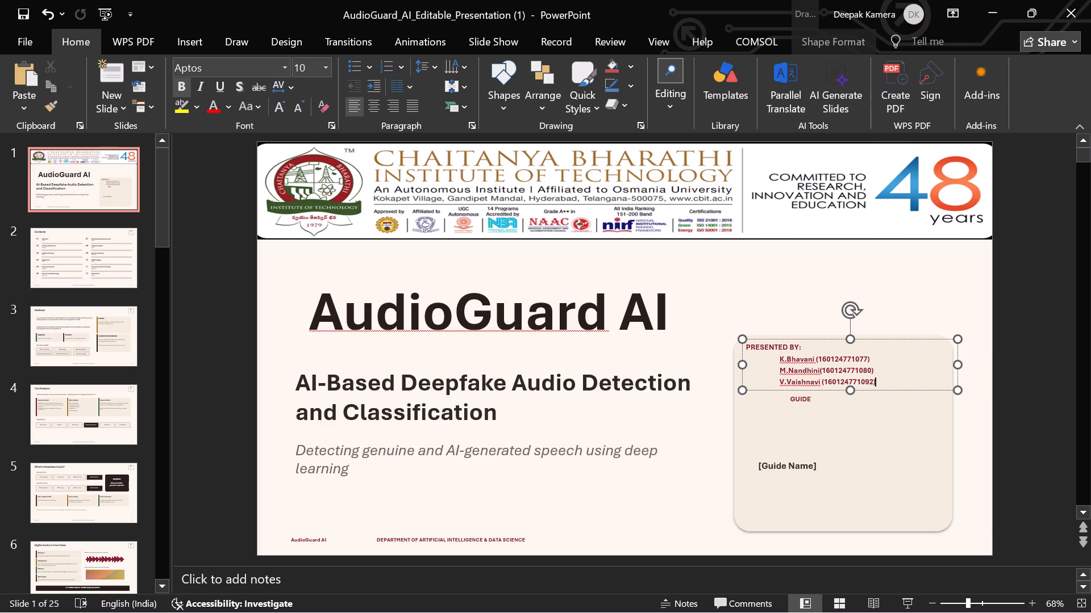
left_click(877, 381)
left_click_drag(877, 381, 759, 296)
left_click_drag(759, 296, 766, 350)
left_click_drag(766, 350, 745, 352)
left_click_drag(747, 348, 888, 393)
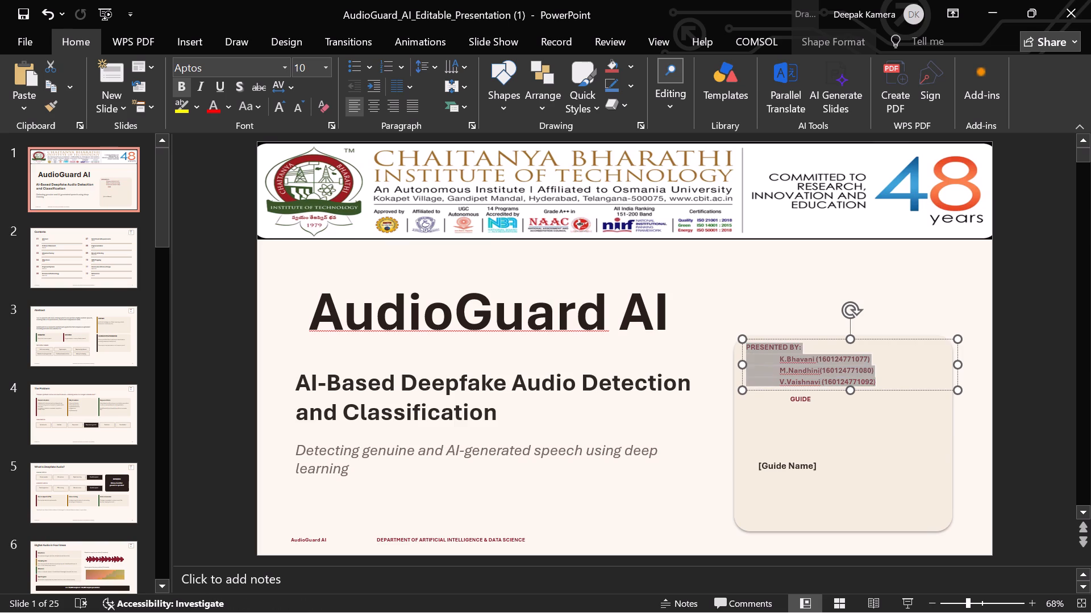
left_click_drag(888, 393, 888, 393)
left_click(960, 346)
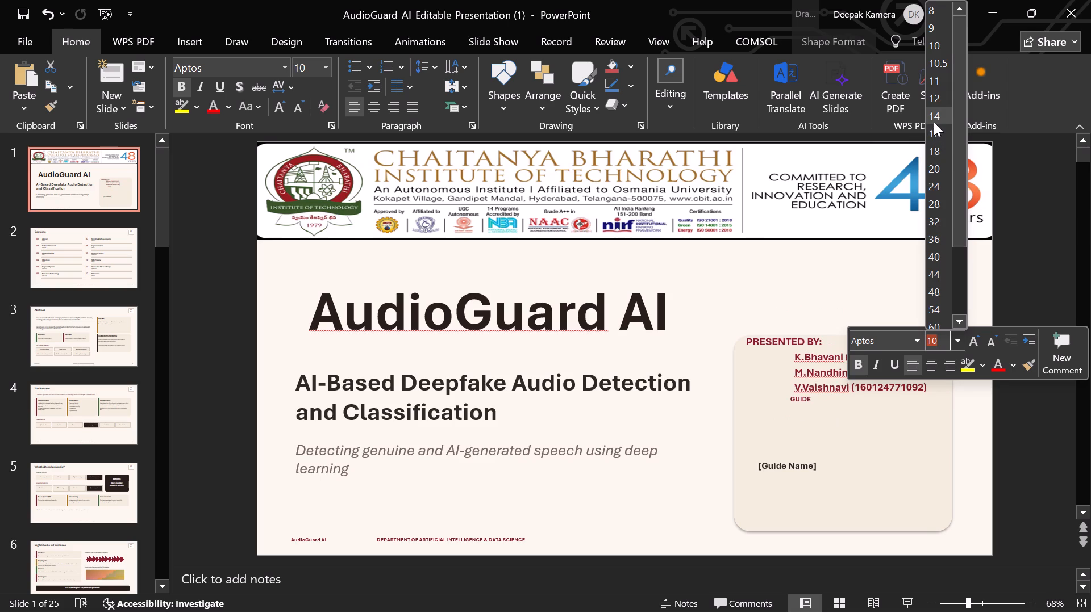
left_click(932, 134)
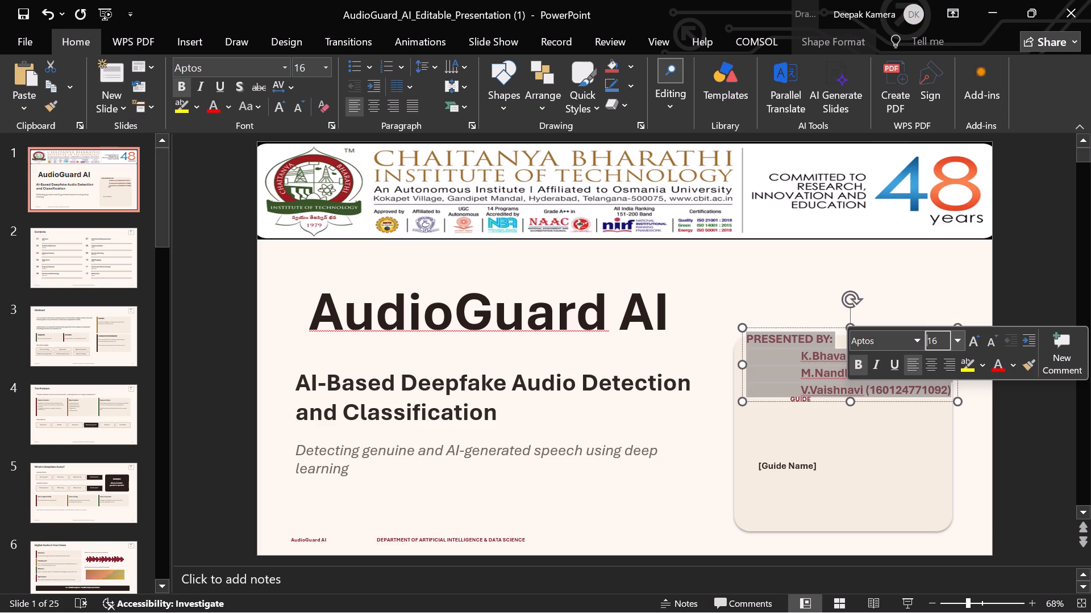
left_click(919, 297)
left_click(885, 375)
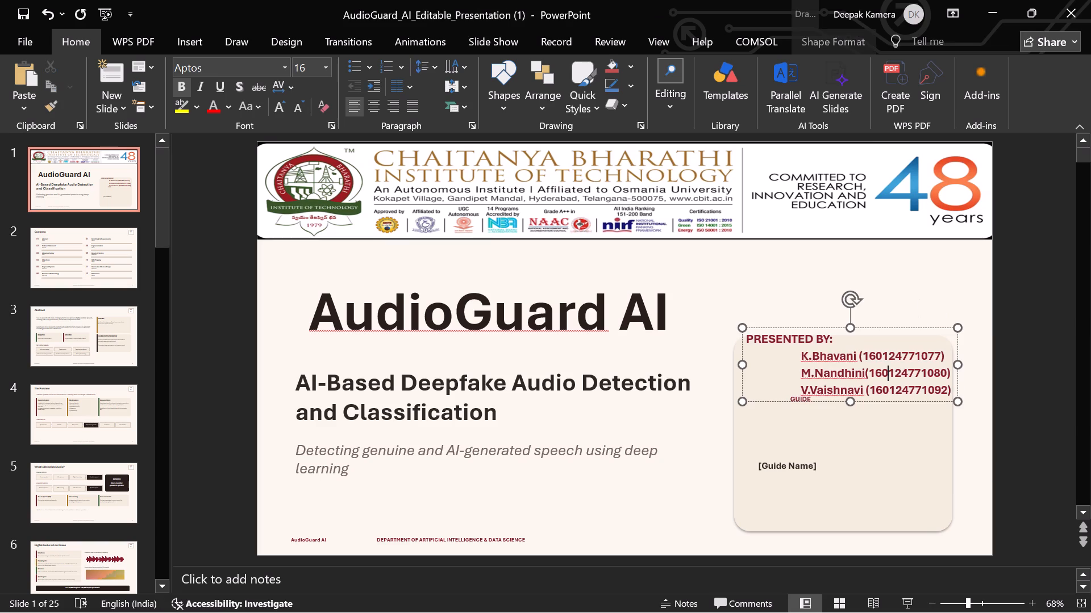
left_click_drag(885, 375, 891, 385)
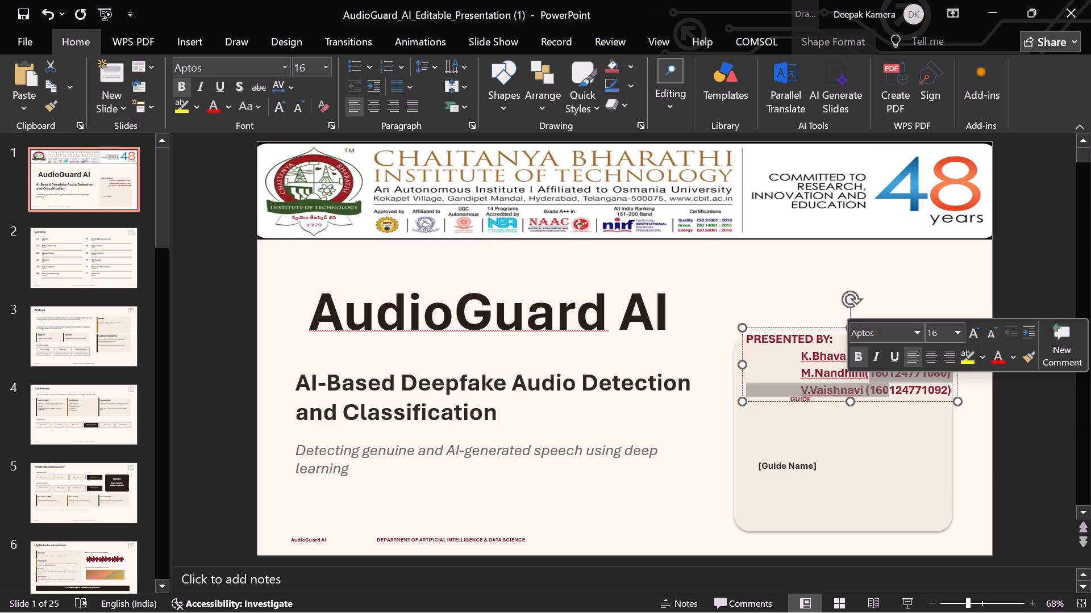
left_click(874, 431)
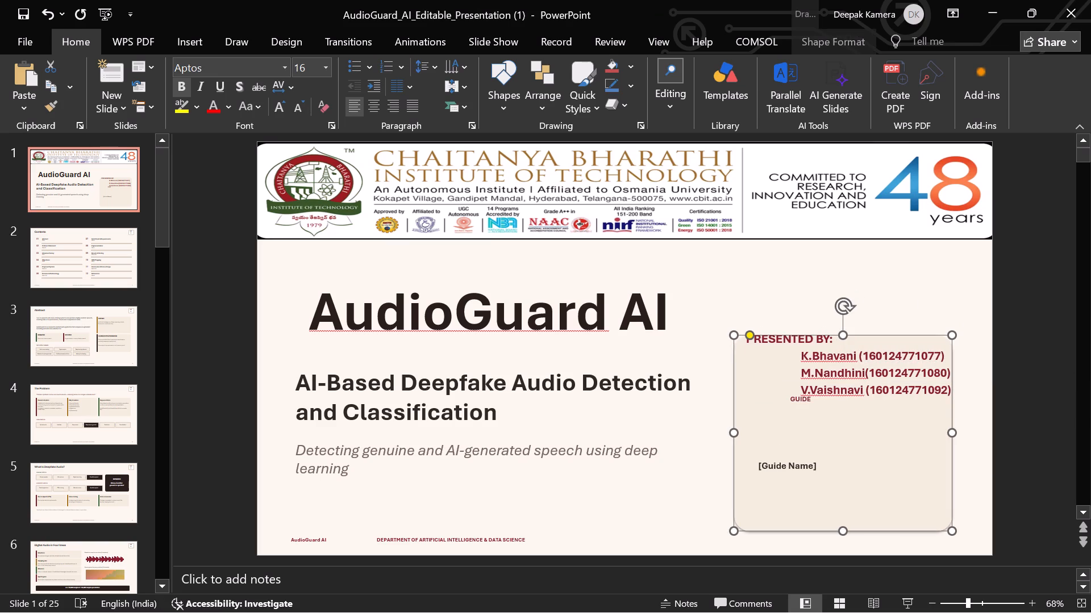
Resize the "GUIDE" heading's text box until it sits upright and lower in the beige card, between the presenter lines and "[Guide Name]".
left_click(801, 401)
left_click_drag(801, 401, 855, 393)
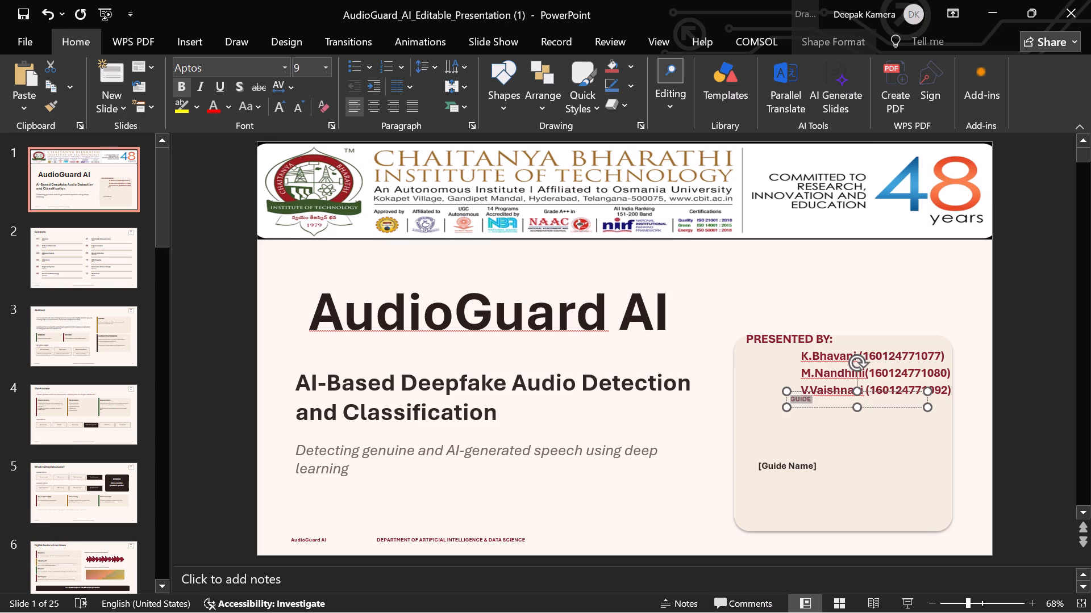
left_click_drag(855, 393, 855, 393)
left_click_drag(855, 393, 860, 449)
left_click_drag(928, 393, 914, 417)
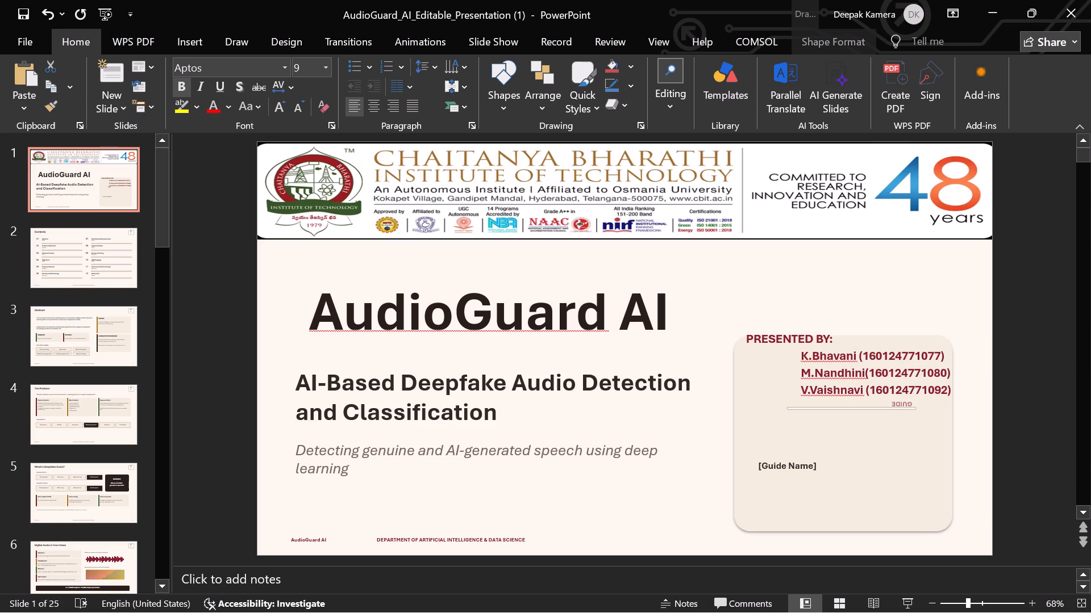
left_click_drag(914, 417, 942, 477)
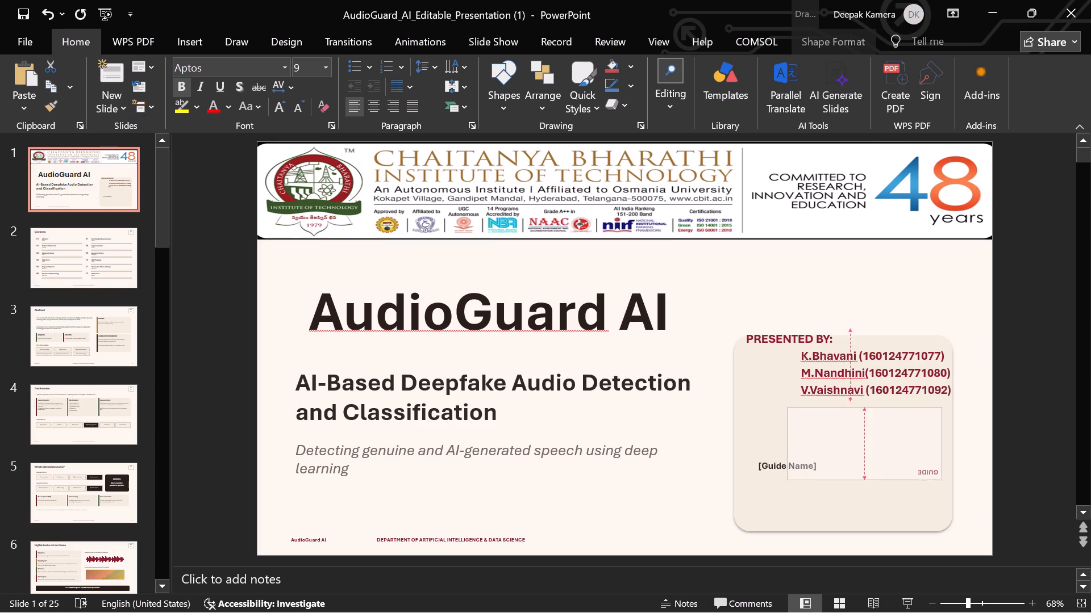
left_click_drag(942, 477, 943, 478)
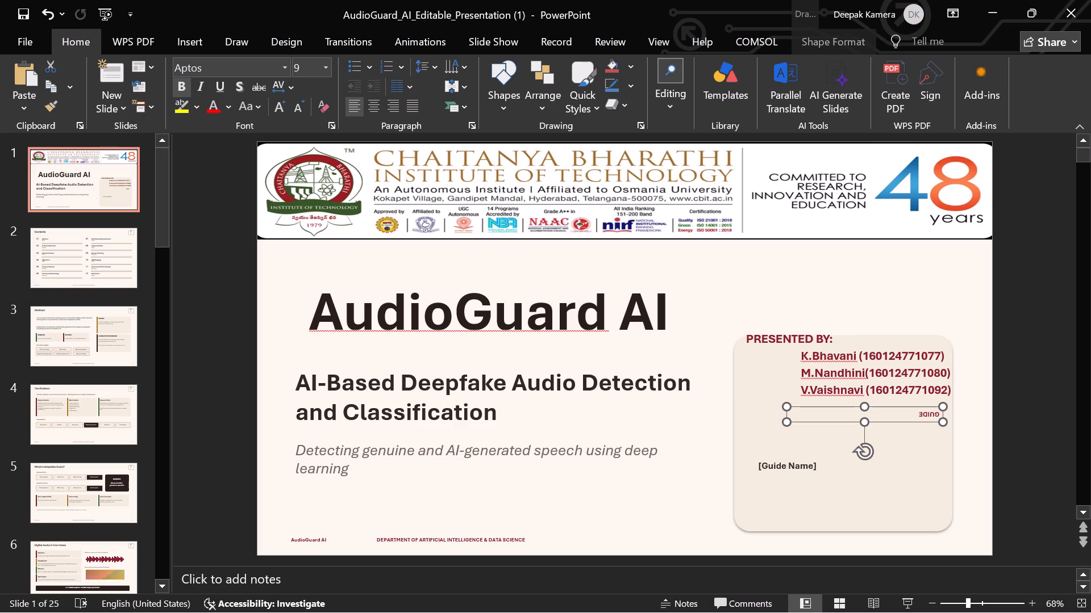
left_click_drag(940, 405, 931, 454)
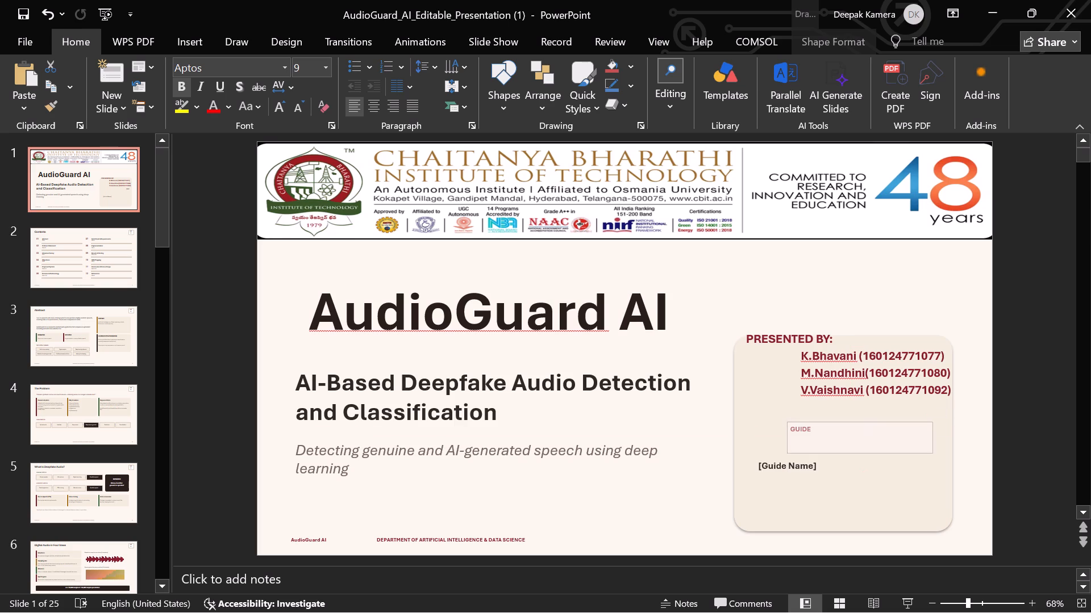
left_click_drag(931, 454, 929, 489)
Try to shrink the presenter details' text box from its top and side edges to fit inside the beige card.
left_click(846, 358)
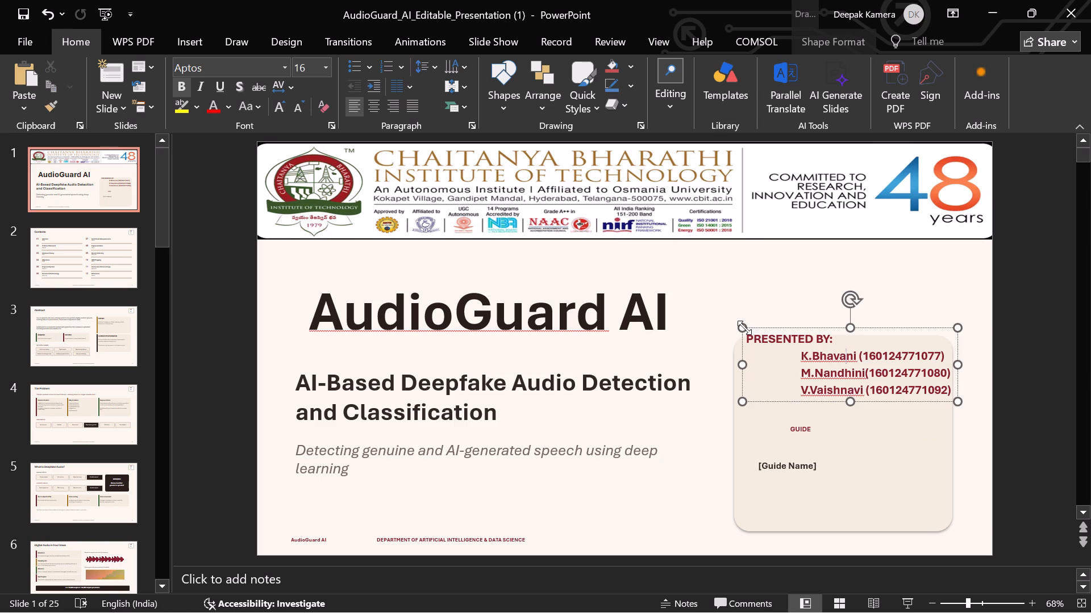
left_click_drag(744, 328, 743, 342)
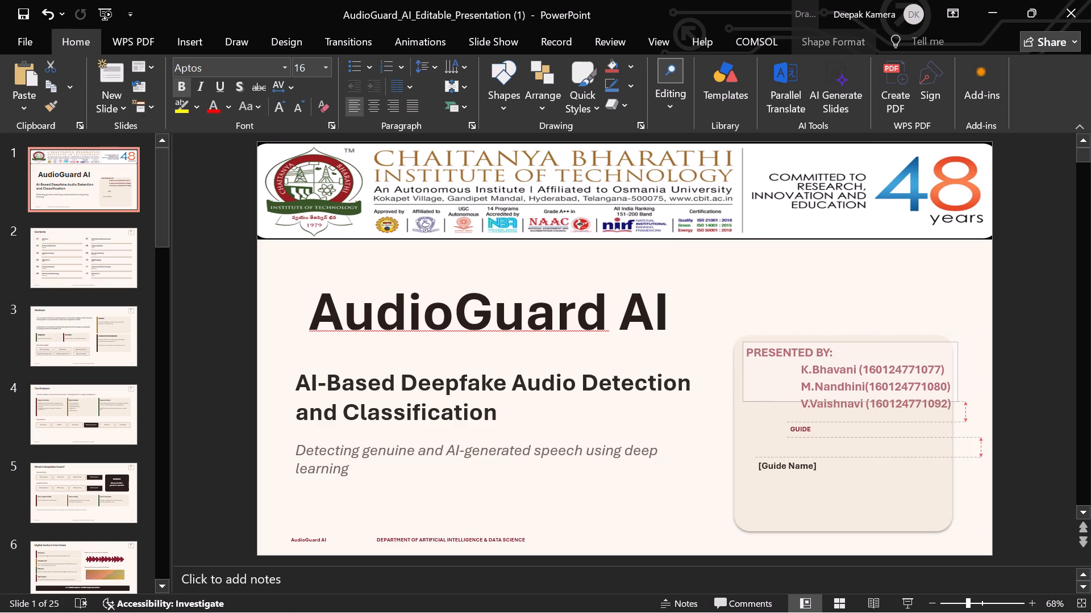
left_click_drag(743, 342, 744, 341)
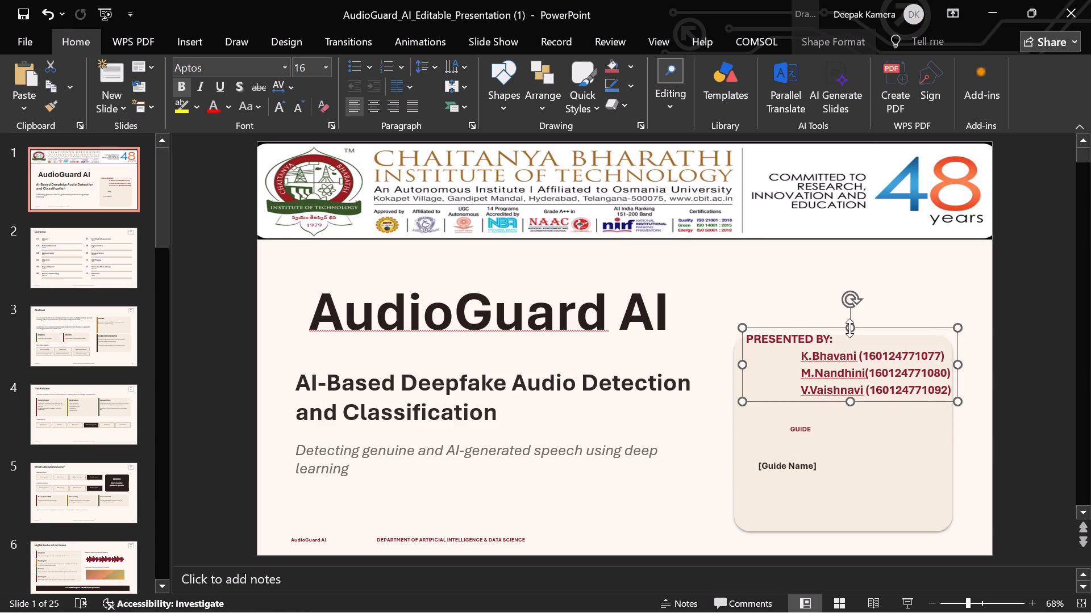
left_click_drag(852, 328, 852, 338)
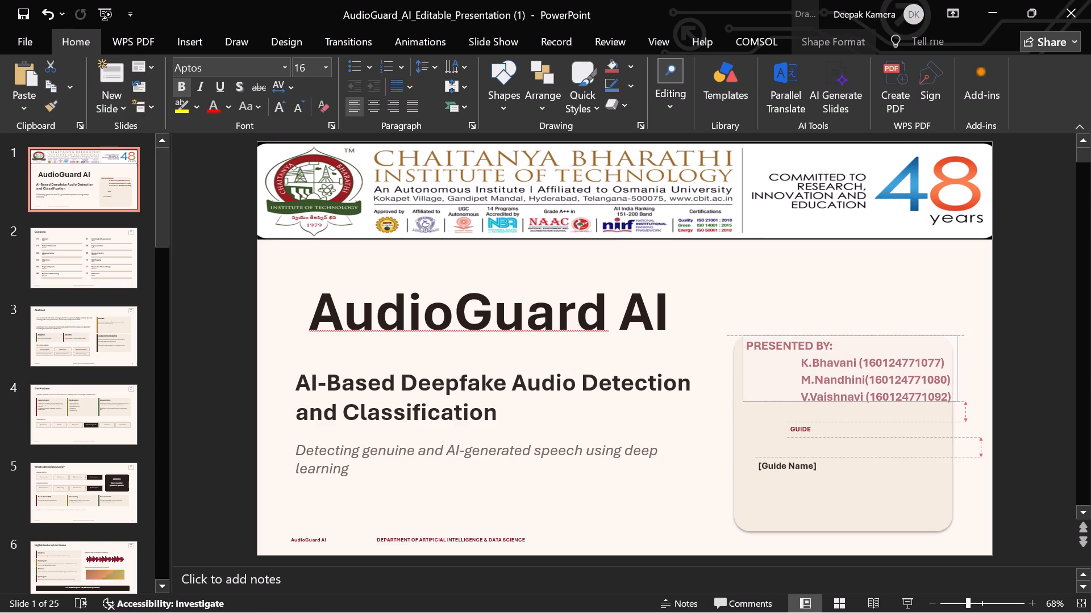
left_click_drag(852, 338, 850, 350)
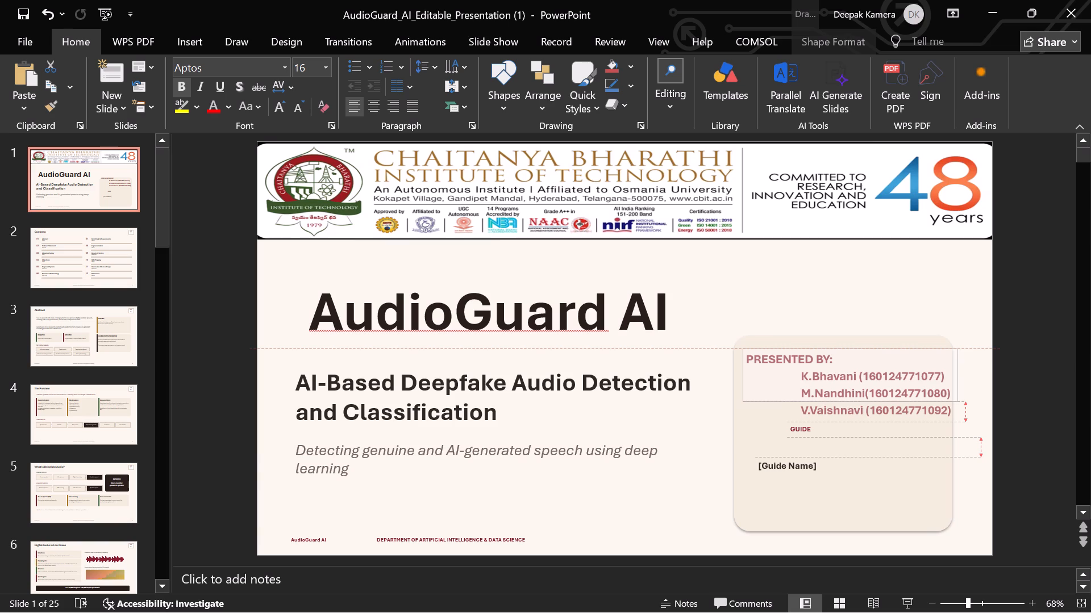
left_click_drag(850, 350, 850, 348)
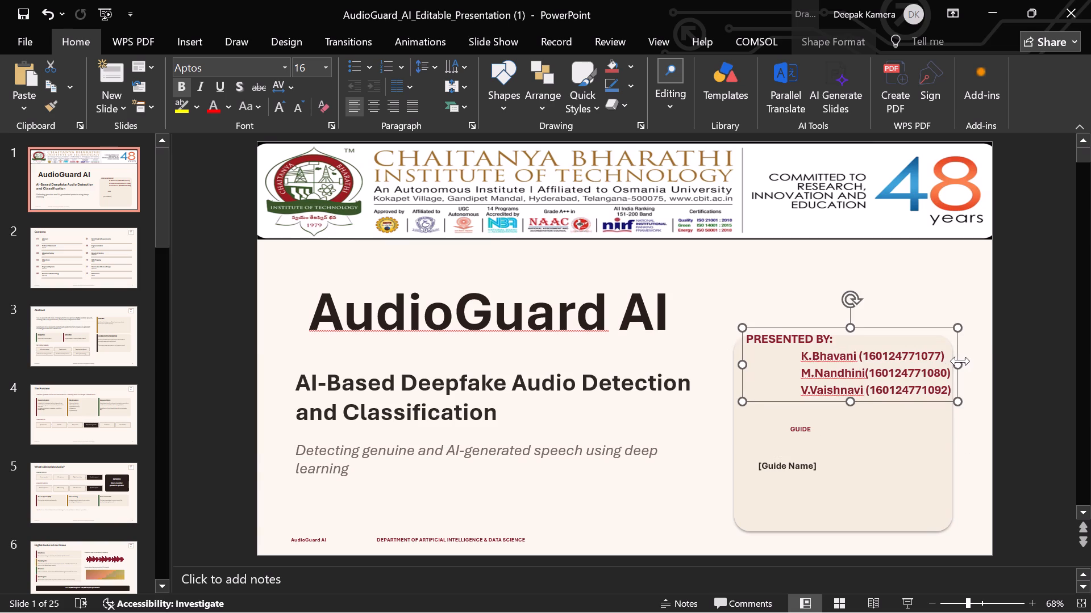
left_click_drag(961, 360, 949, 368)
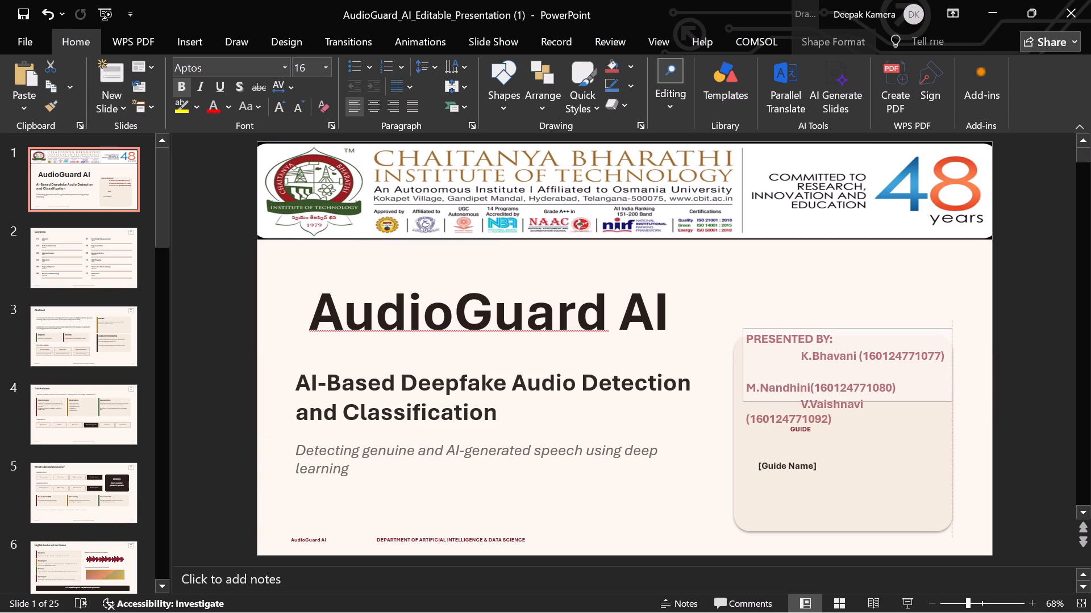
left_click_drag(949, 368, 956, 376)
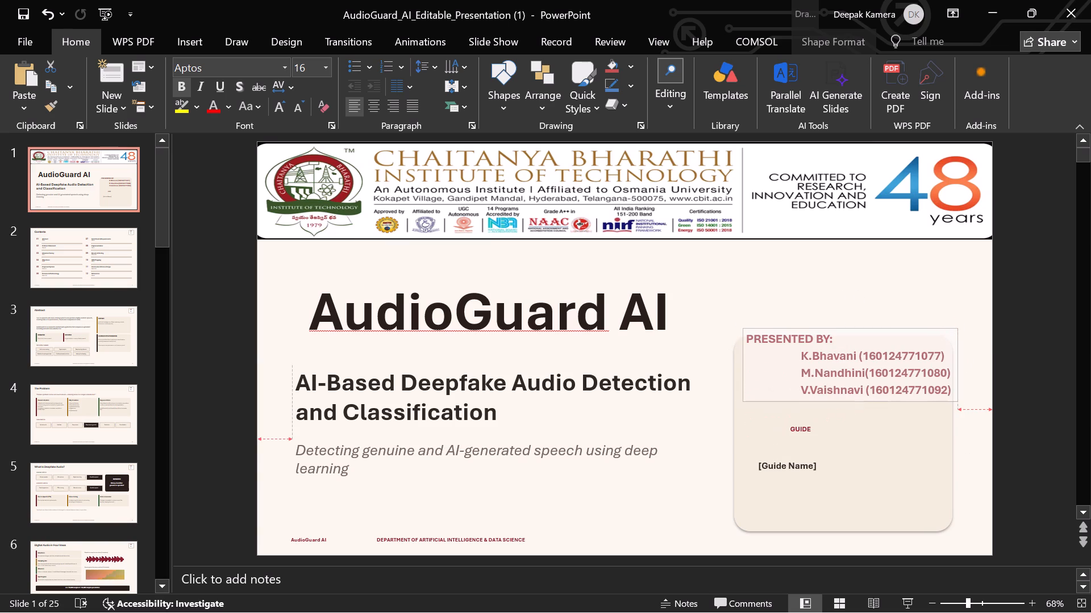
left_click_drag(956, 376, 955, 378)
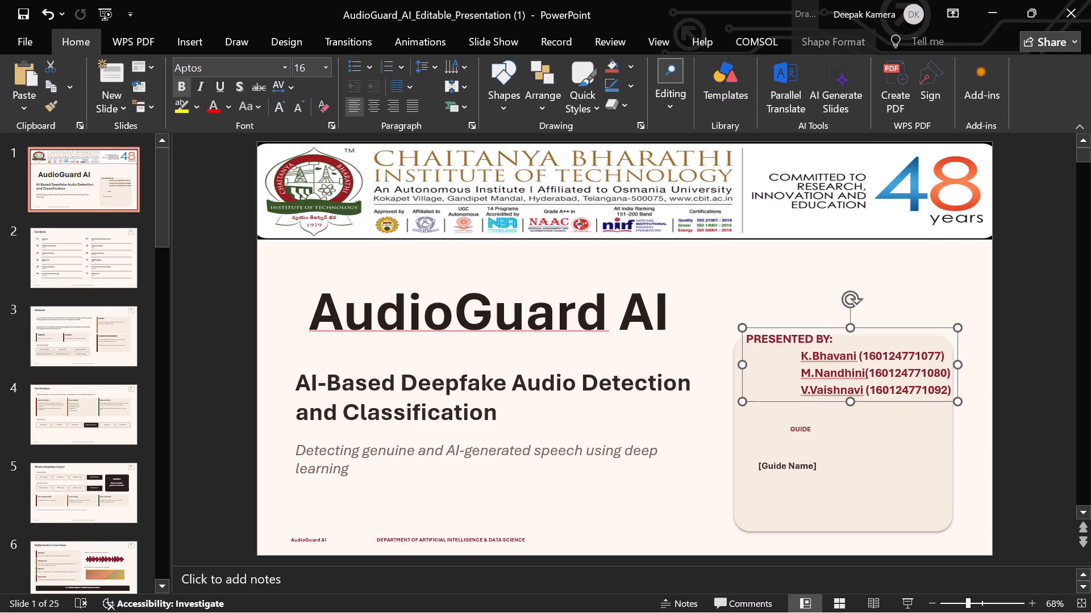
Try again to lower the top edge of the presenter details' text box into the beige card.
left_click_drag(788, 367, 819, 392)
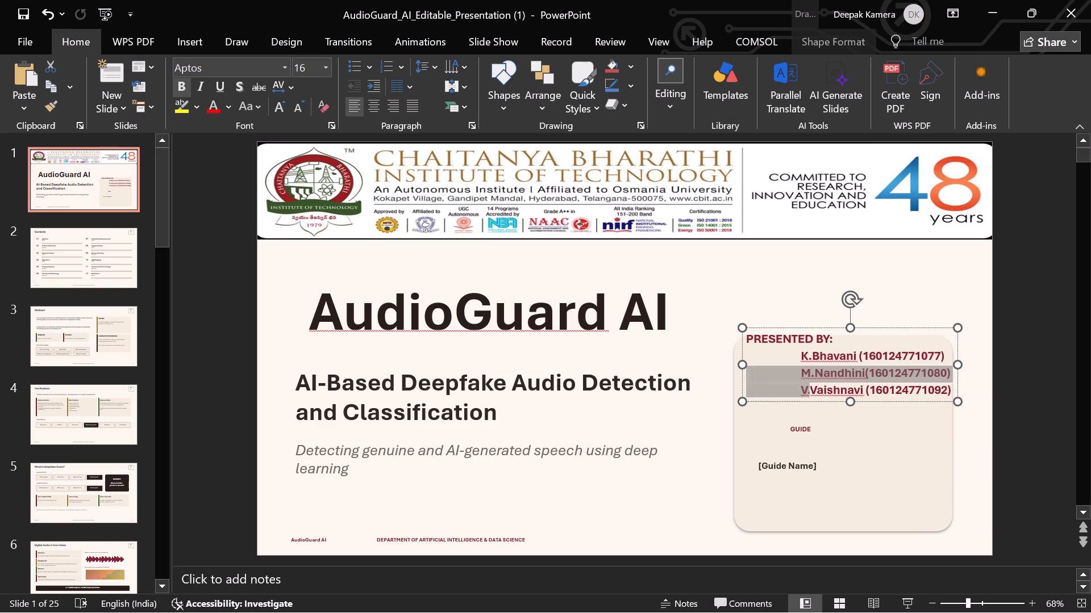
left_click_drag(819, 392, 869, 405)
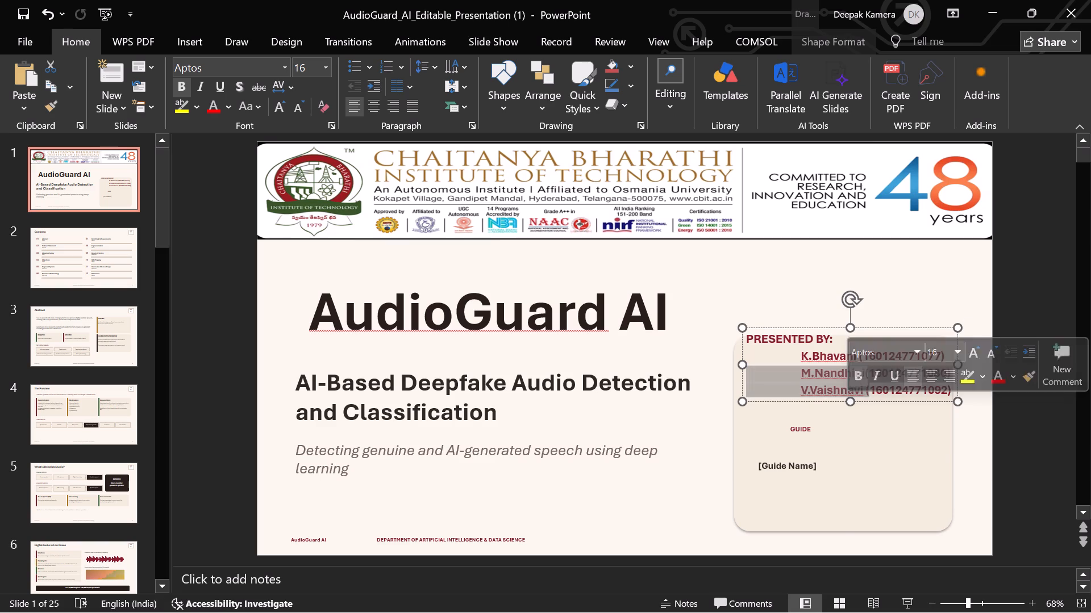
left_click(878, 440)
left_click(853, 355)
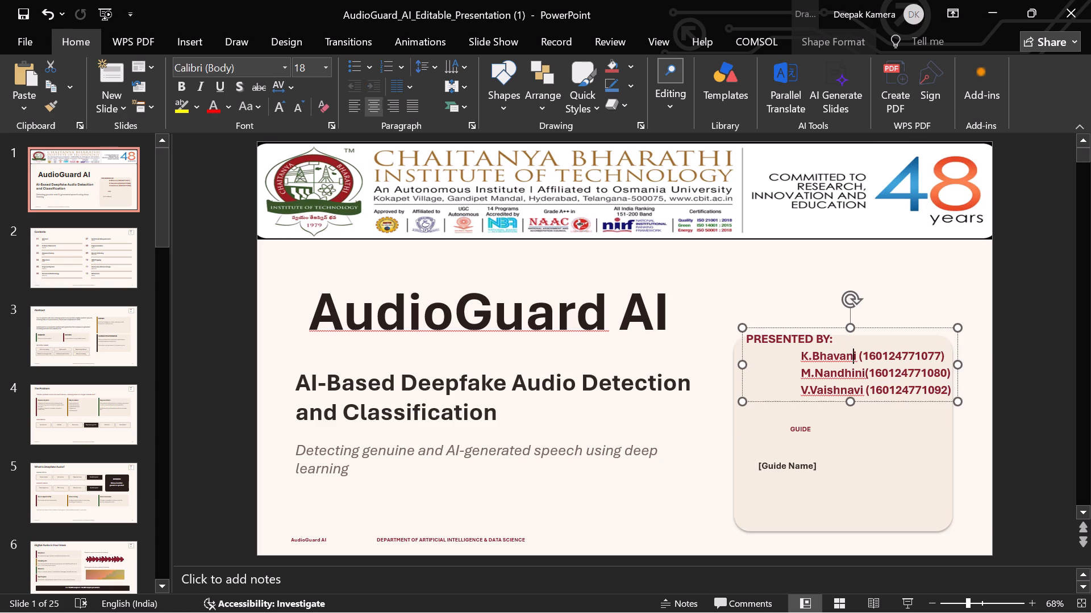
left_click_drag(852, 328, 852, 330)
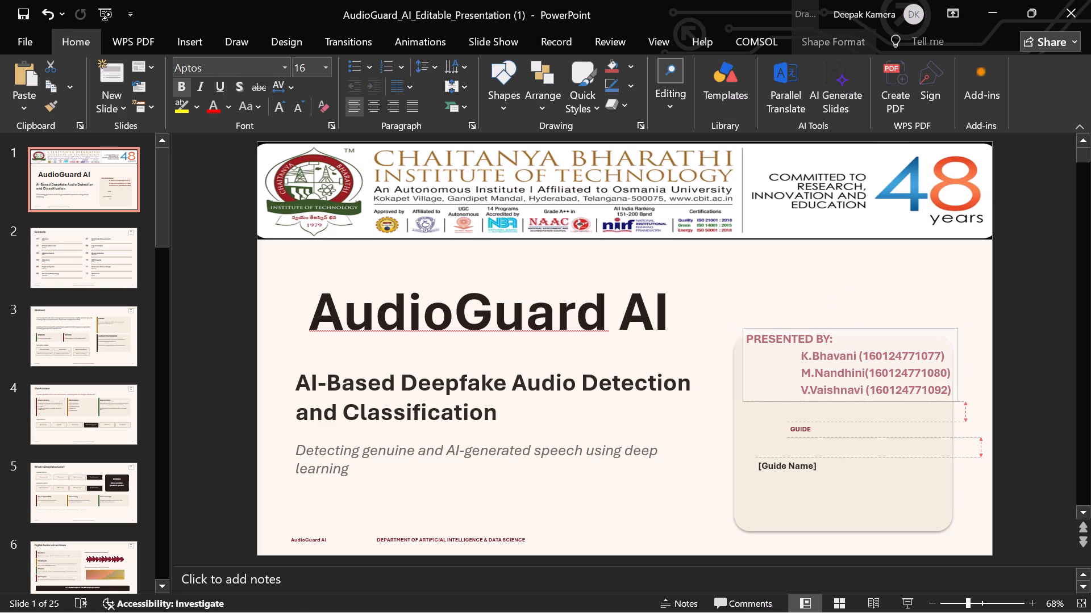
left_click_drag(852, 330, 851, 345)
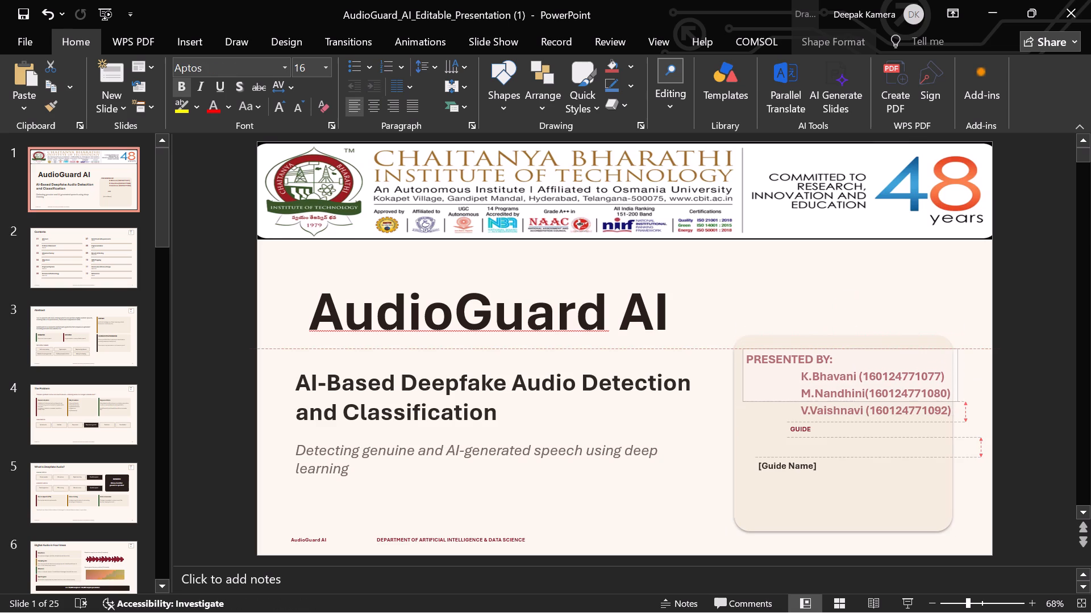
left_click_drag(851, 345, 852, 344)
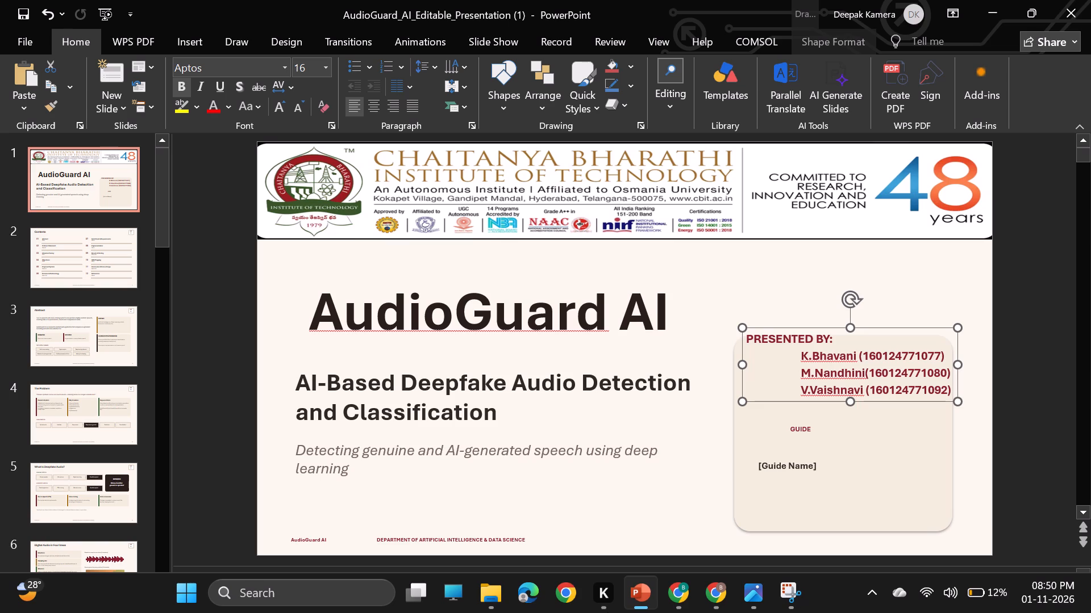
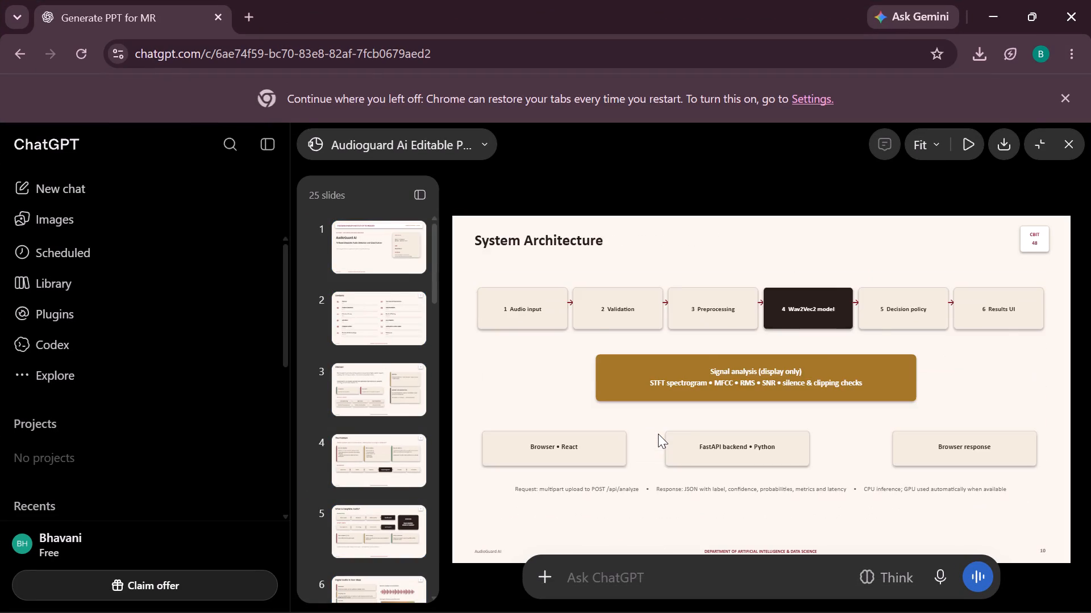
scroll(658, 434, "down", 14)
scroll(658, 434, "down", 7)
scroll(650, 346, "down", 1)
Close the ChatGPT browser window and the File Explorer window, leaving PowerPoint open.
left_click(1084, 8)
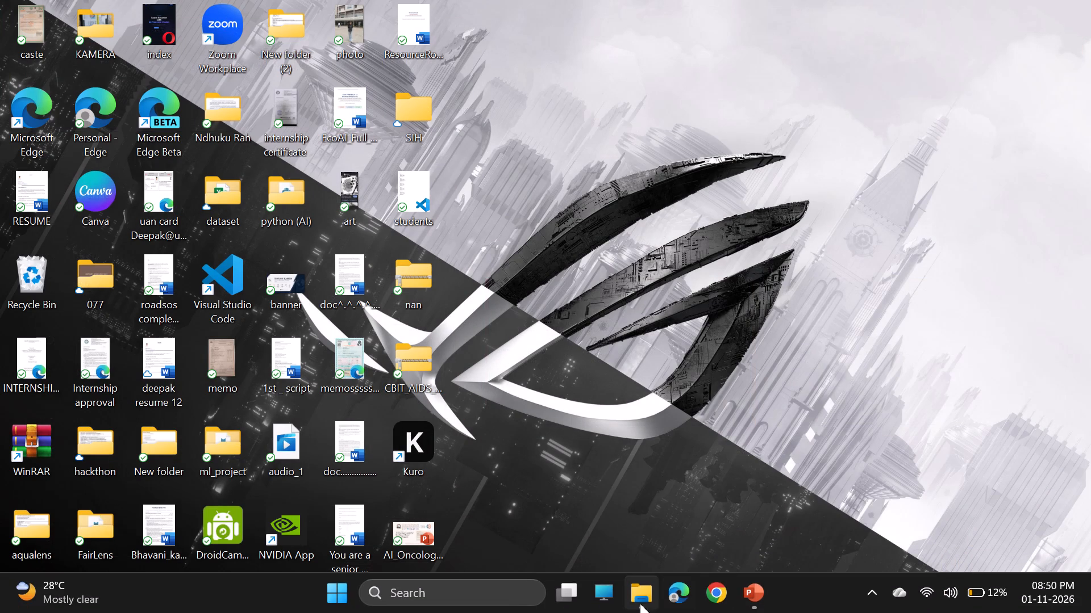
left_click(710, 444)
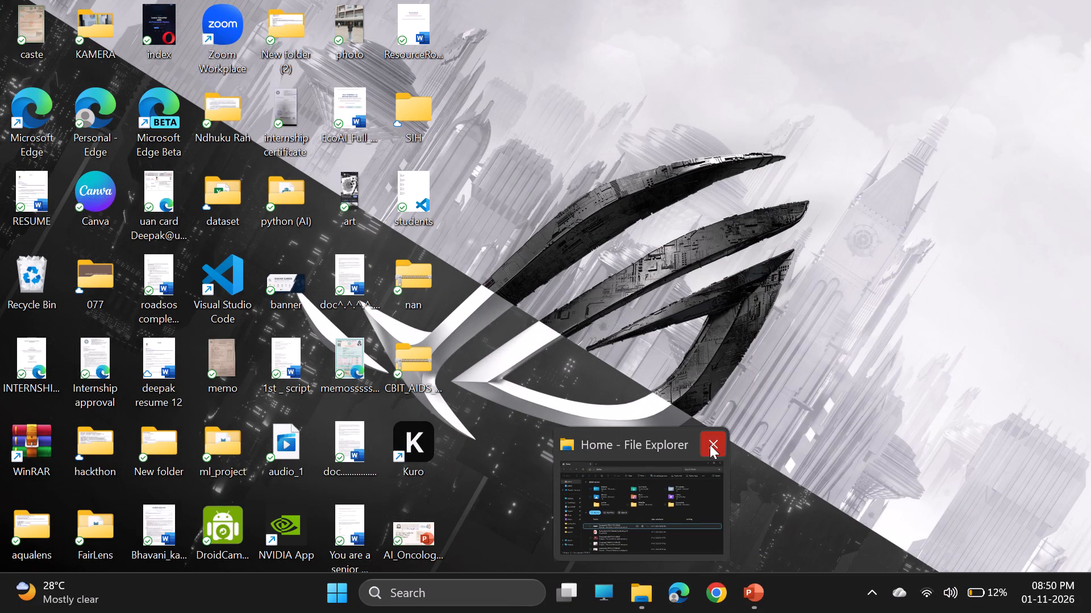
Open the computer's power options.
left_click(331, 598)
left_click(744, 530)
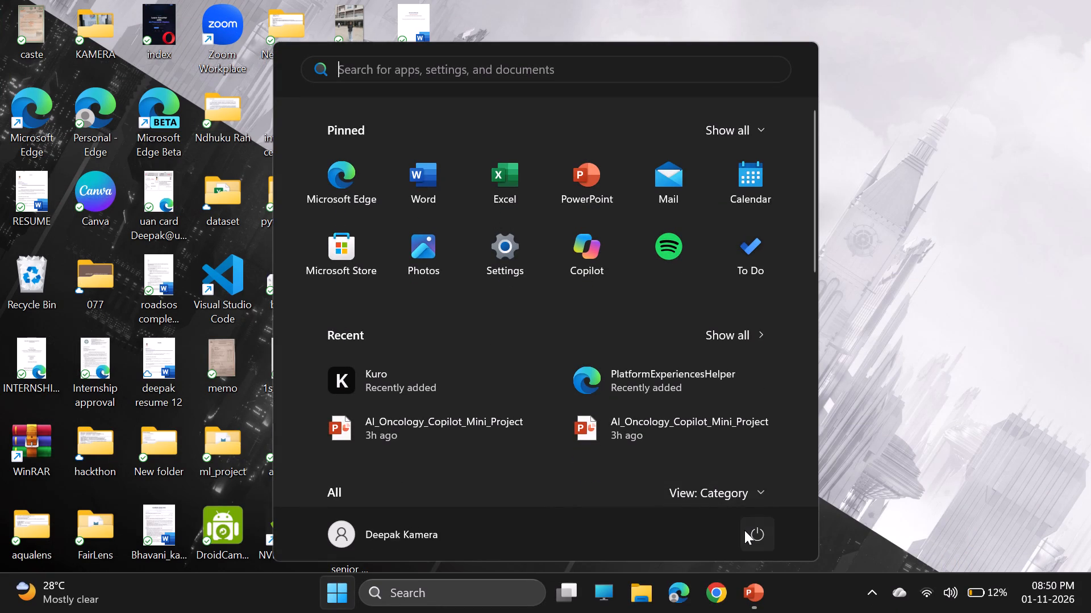